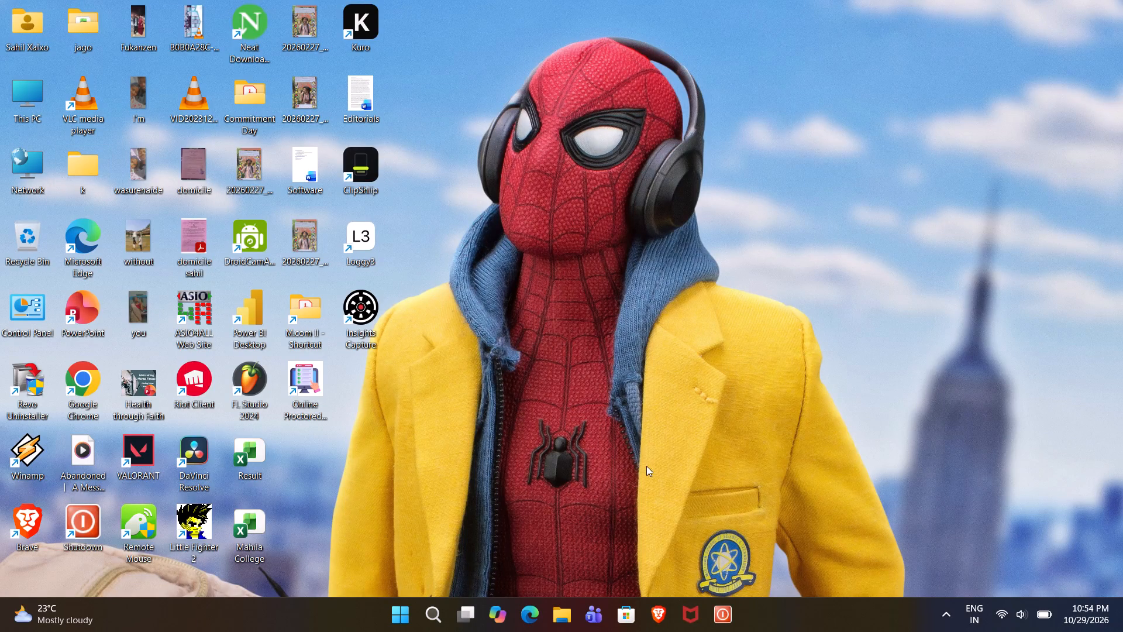
# Launch Google Chrome with the Person 1 profile.
pyautogui.doubleClick(75, 381)
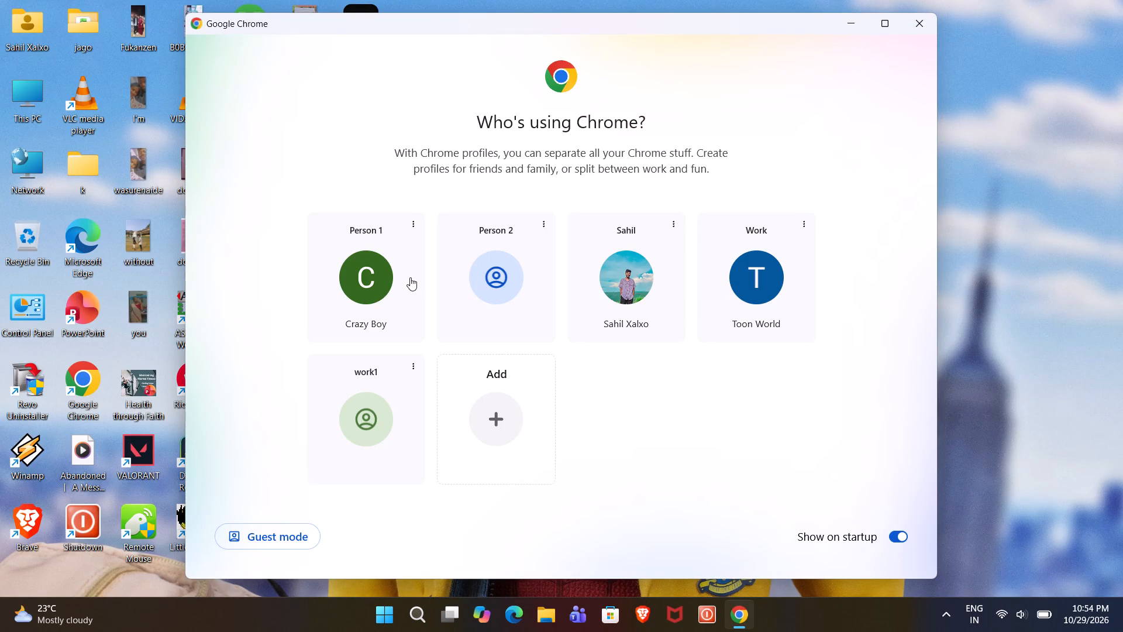
pyautogui.click(410, 277)
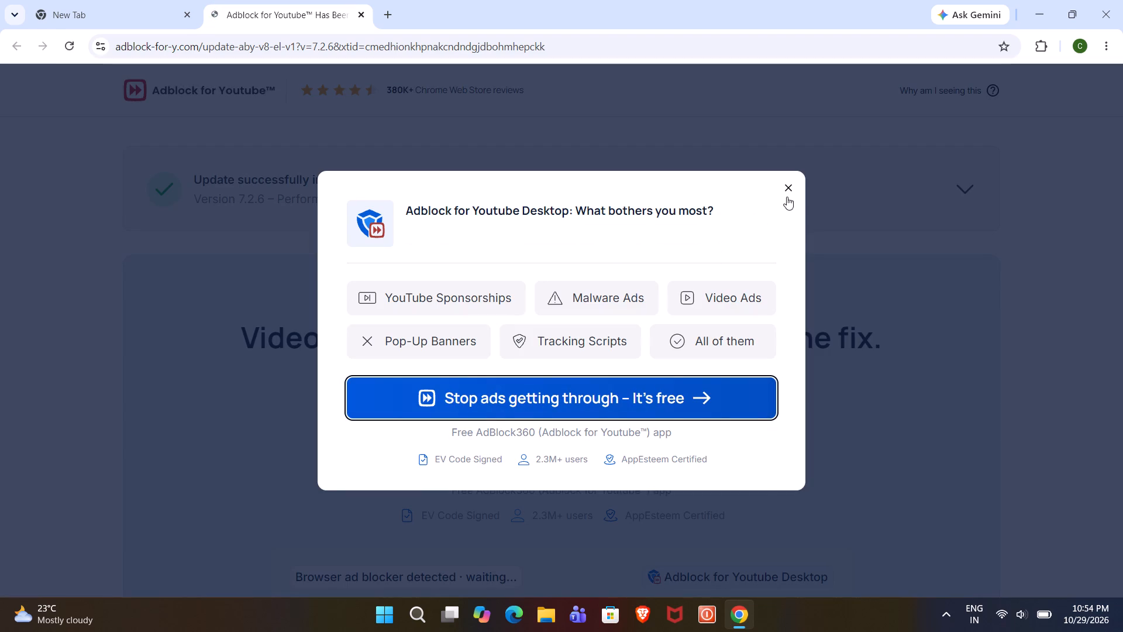
# Dismiss the Adblock for Youtube pop-up and close its update page, keeping the empty new tab open.
pyautogui.click(786, 191)
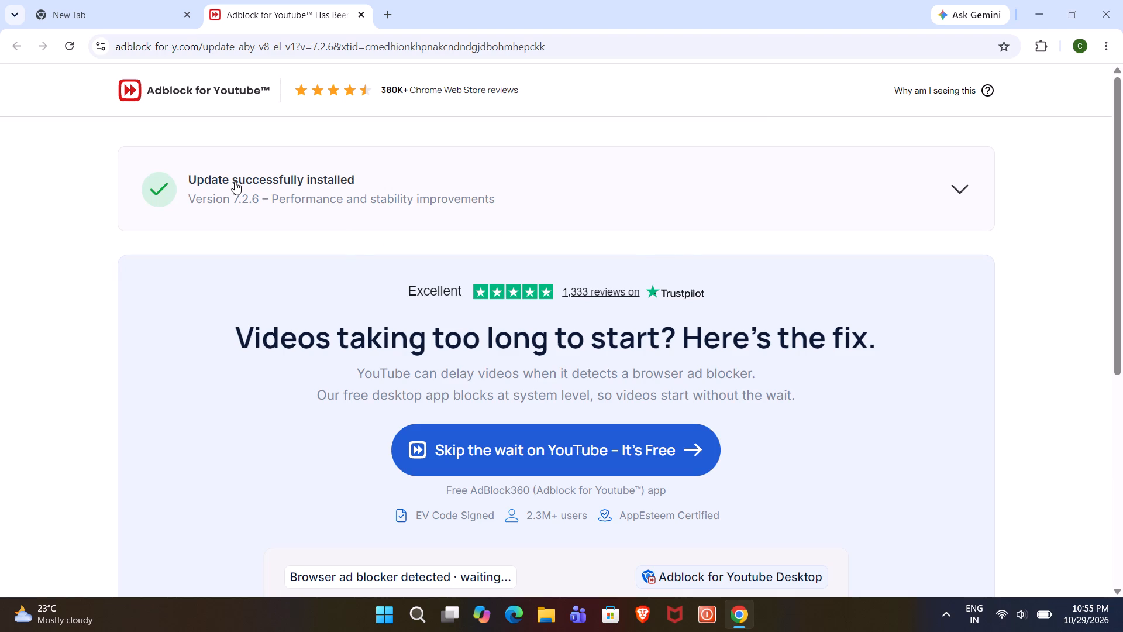
pyautogui.click(140, 6)
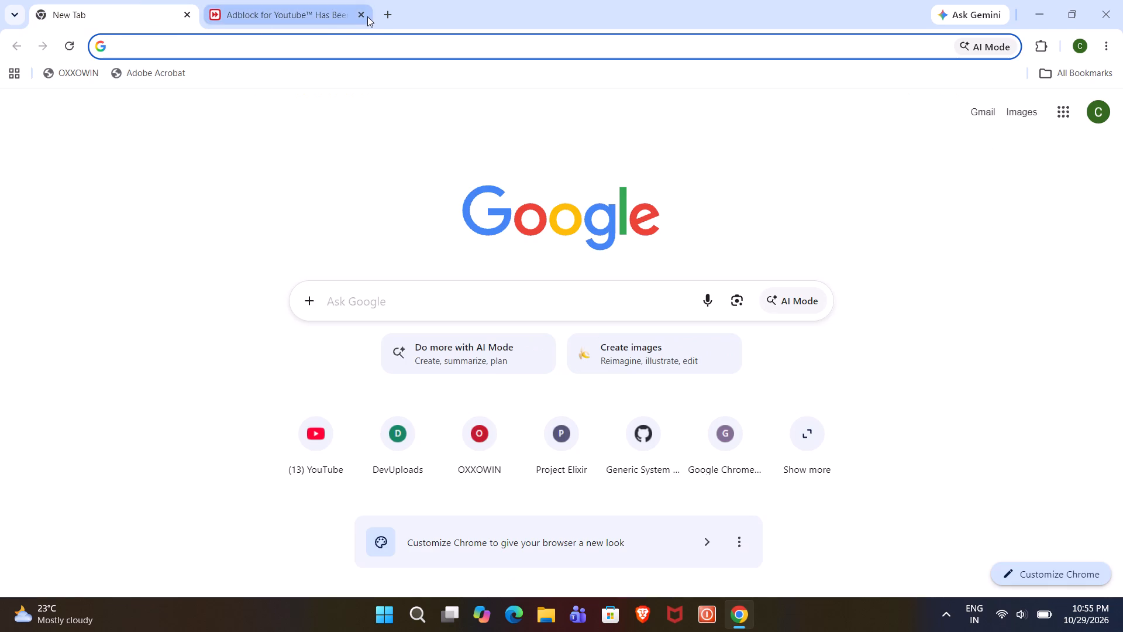
pyautogui.click(366, 14)
# Load canva.com in the empty tab.
pyautogui.click(271, 46)
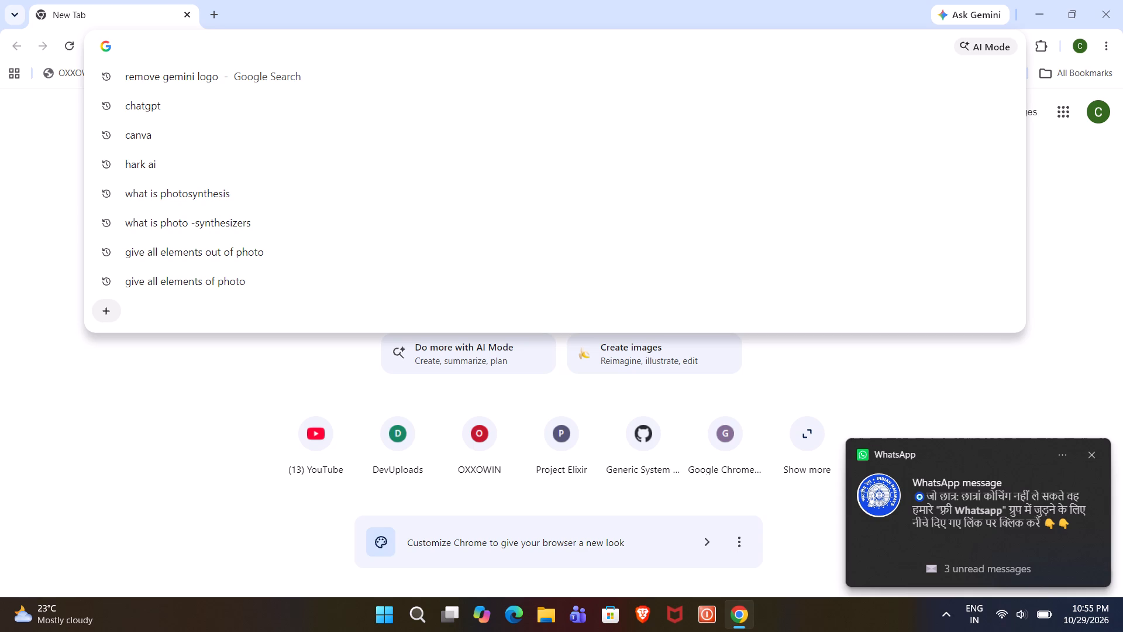
pyautogui.press('c')
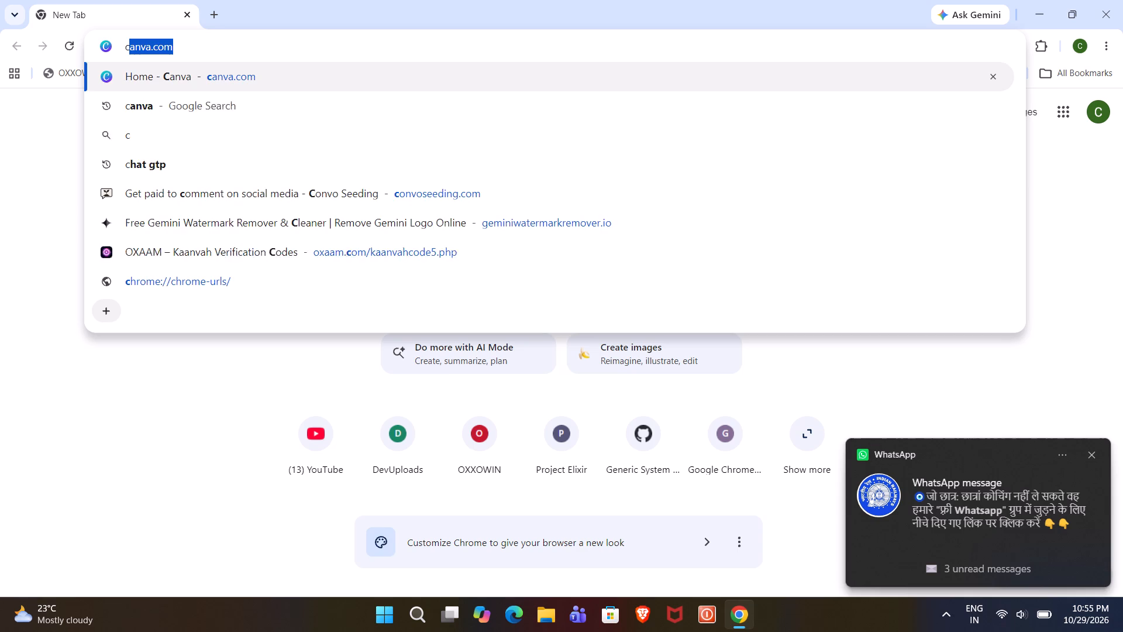
pyautogui.press('Right')
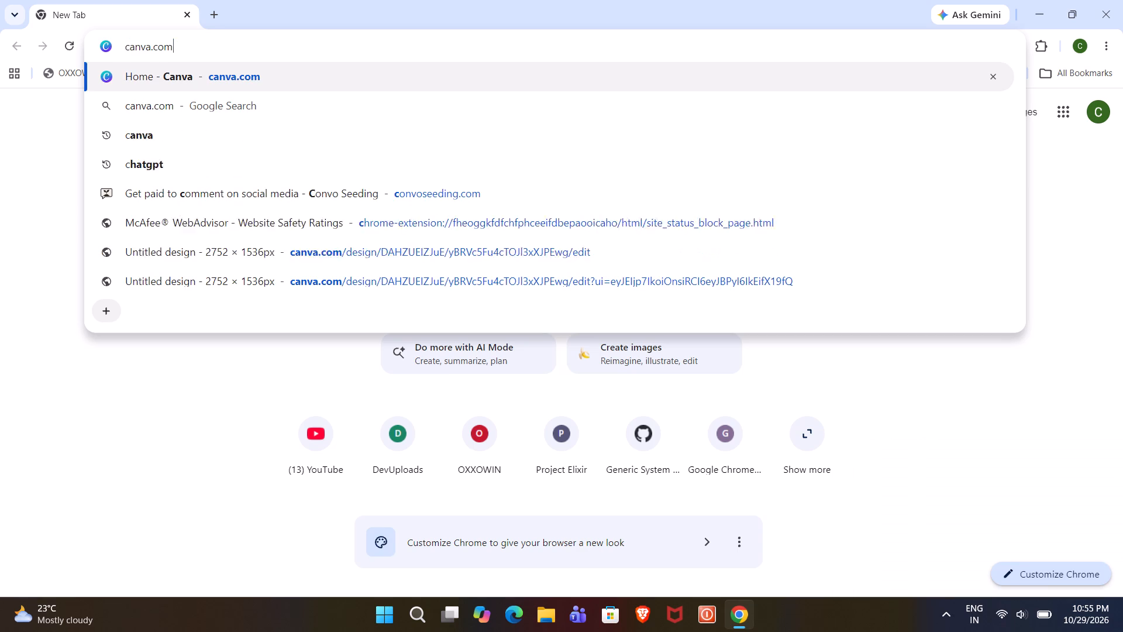
pyautogui.press('Return')
# Open the browsing history in a new tab and load its Google Flow - Oct 24 - 20:32 and Our Environment Class - 10th entries in separate tabs.
pyautogui.click(214, 5)
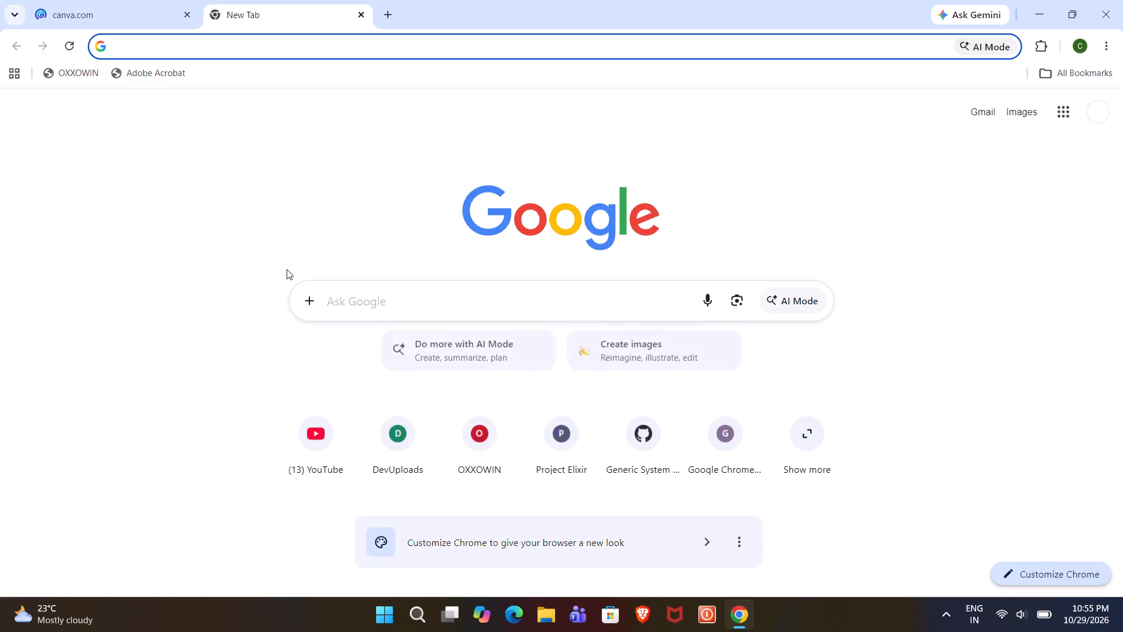
pyautogui.hotkey('ctrl', 'h')
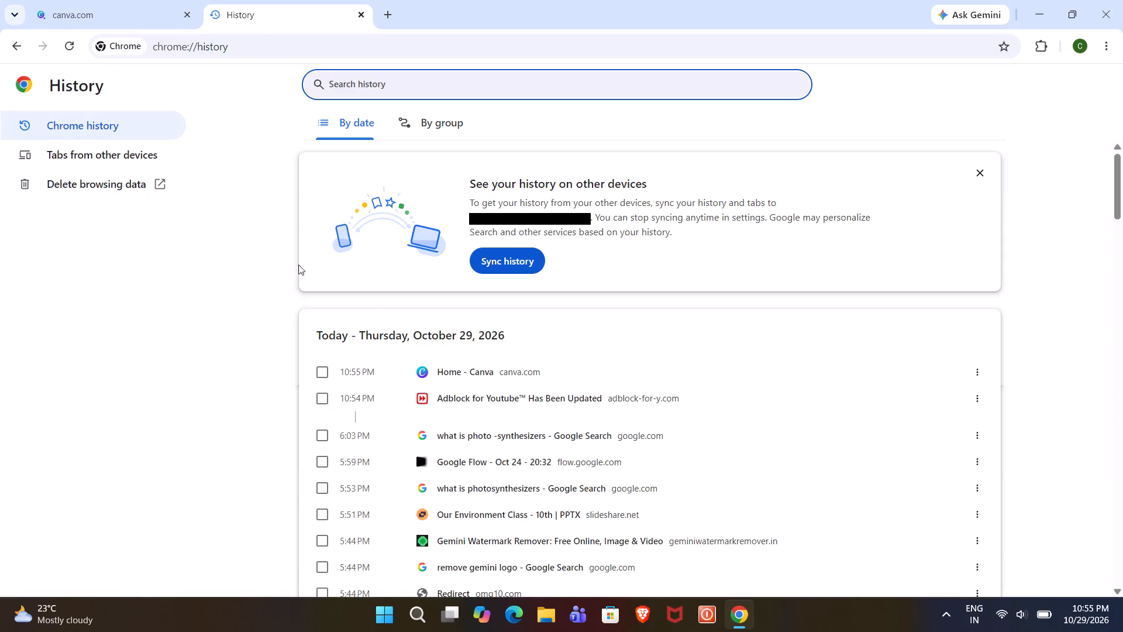
pyautogui.scroll(-2, 548, 332)
pyautogui.scroll(-1, 479, 318)
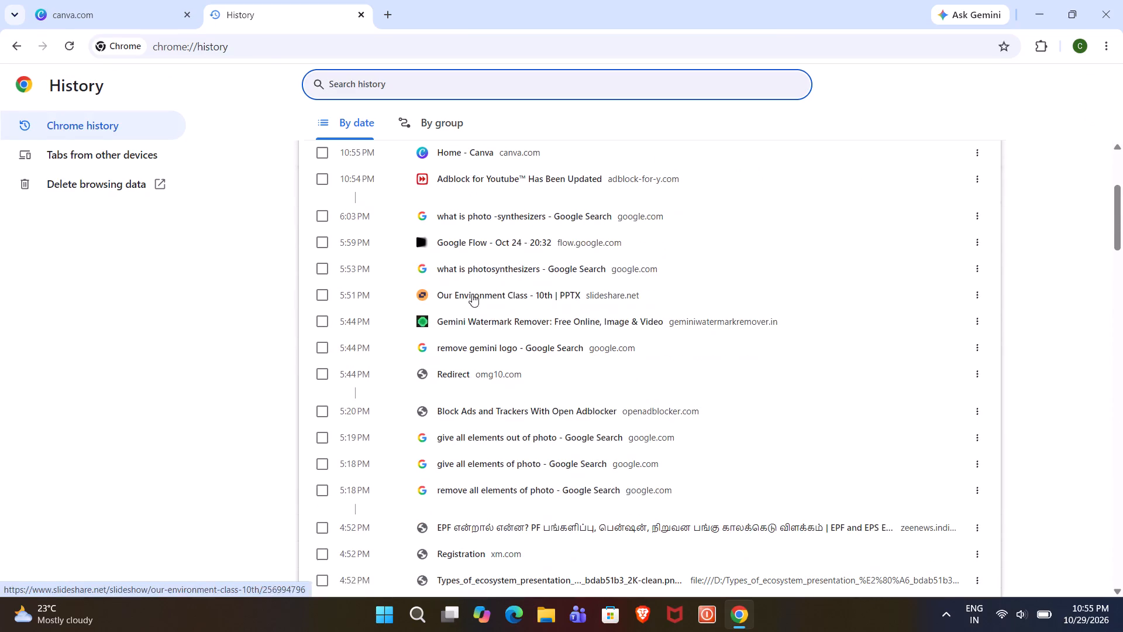
pyautogui.rightClick(455, 237)
pyautogui.click(507, 252)
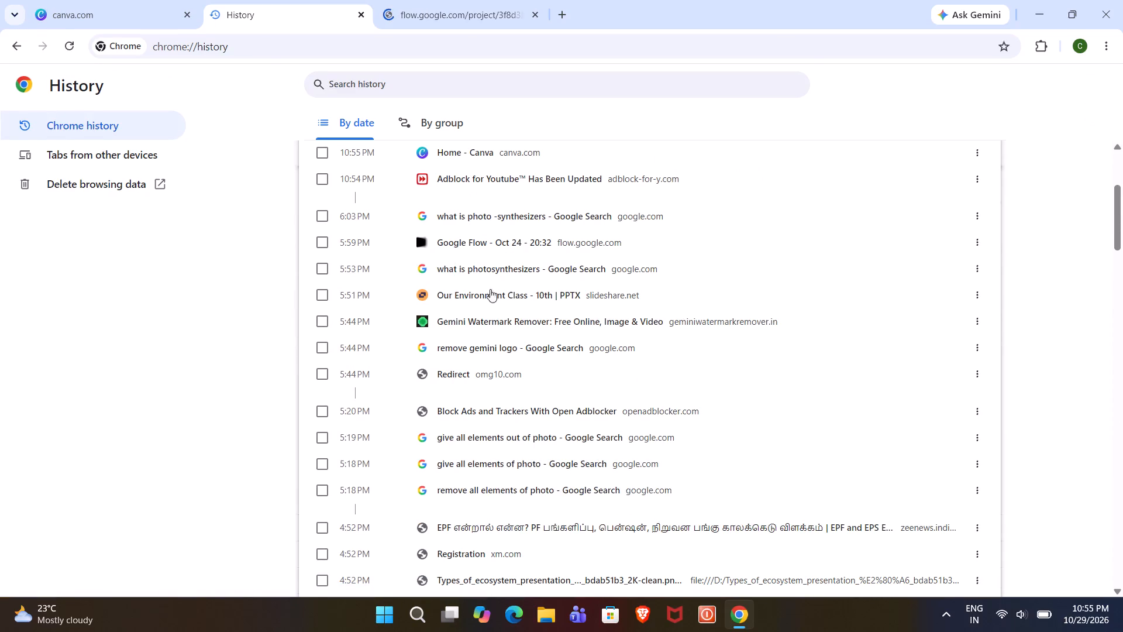
pyautogui.rightClick(490, 296)
pyautogui.click(542, 315)
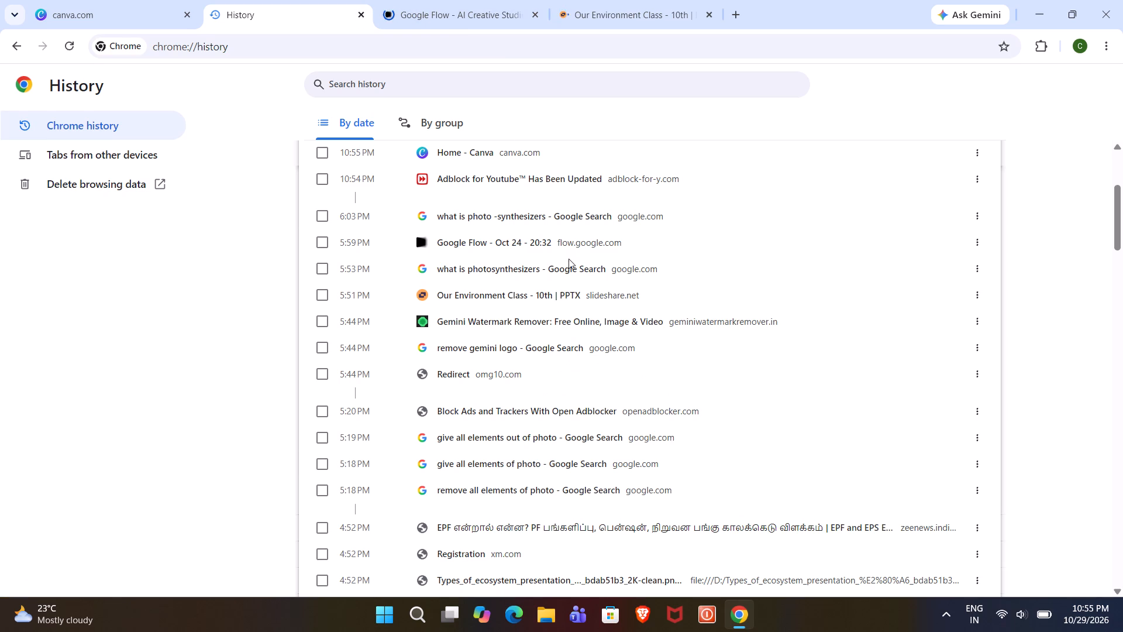
# Find the Hark entry for hark.com in the browsing history and open it in a new tab.
pyautogui.scroll(-5, 590, 283)
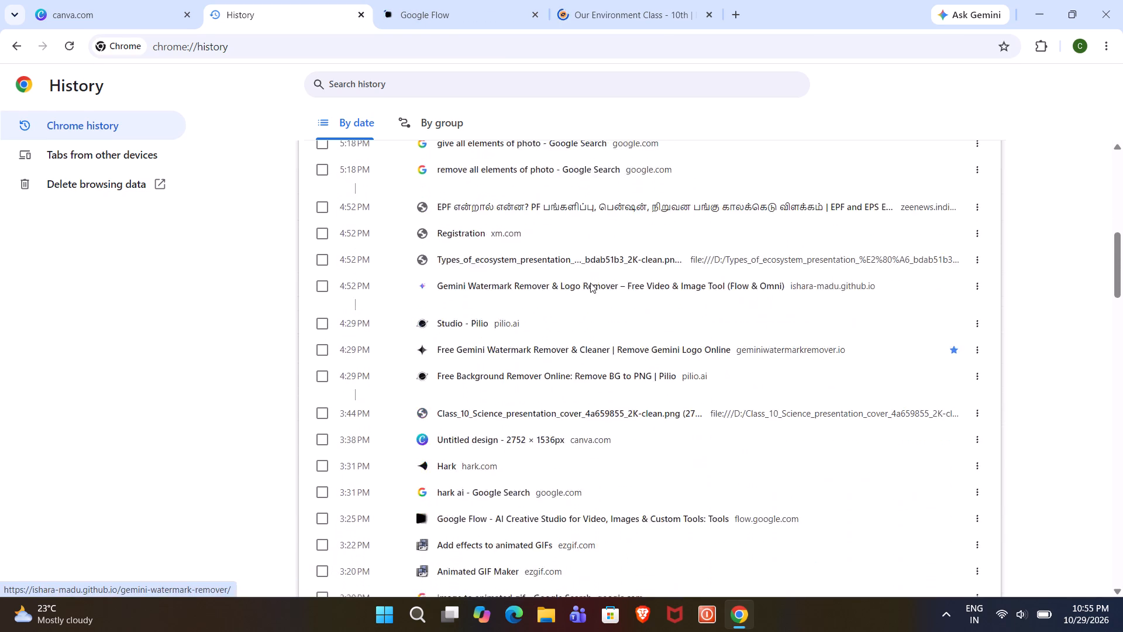
pyautogui.scroll(-2, 590, 283)
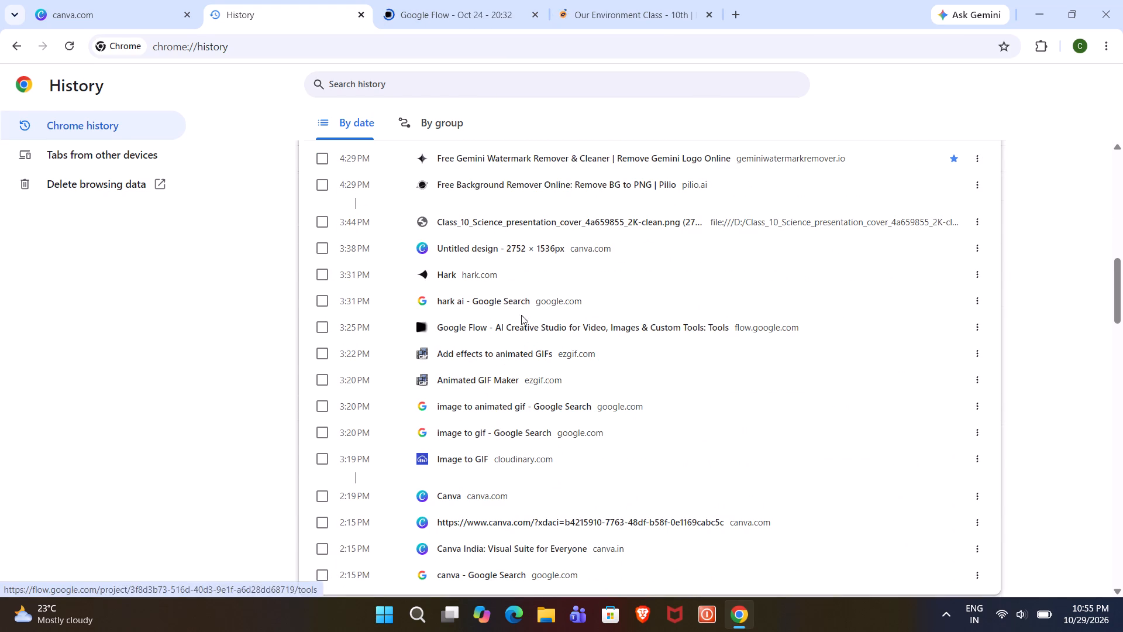
pyautogui.rightClick(484, 273)
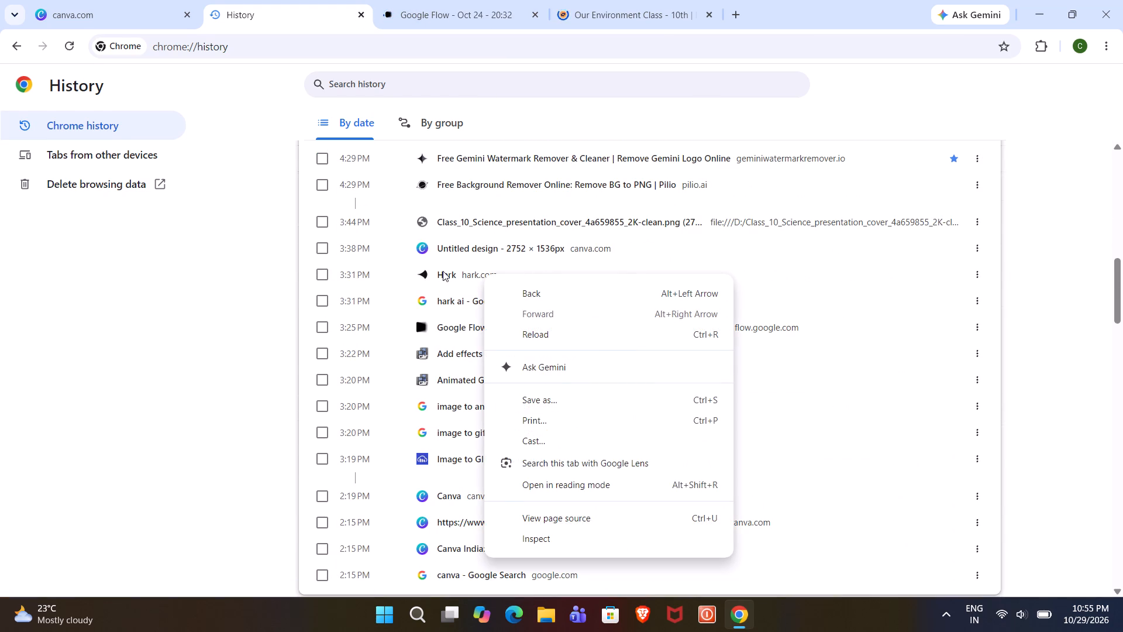
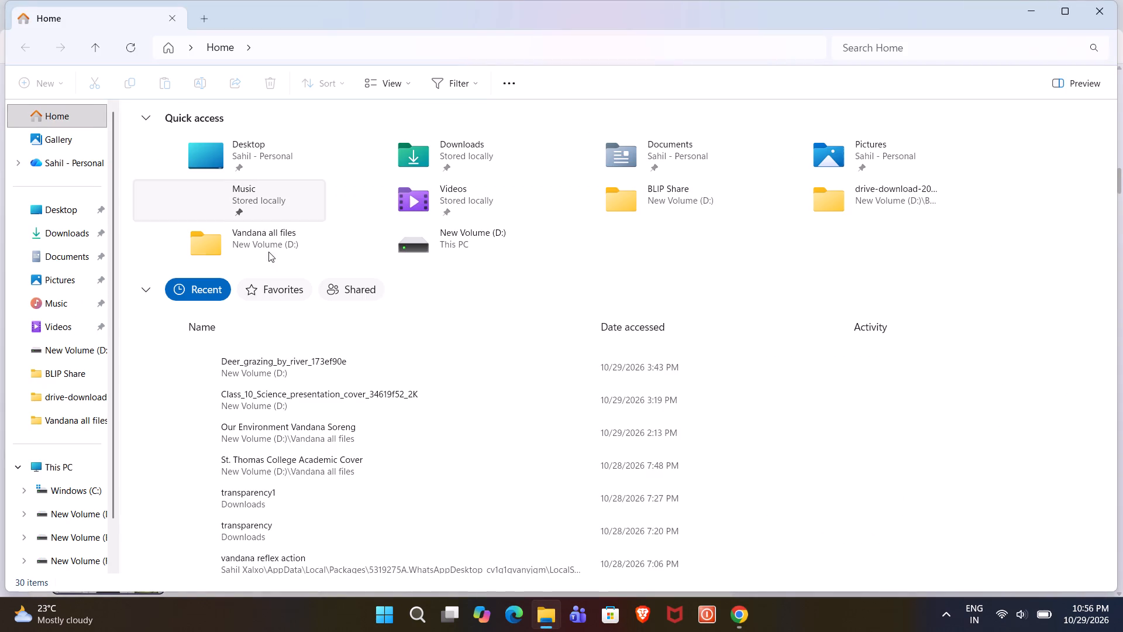
pyautogui.doubleClick(319, 431)
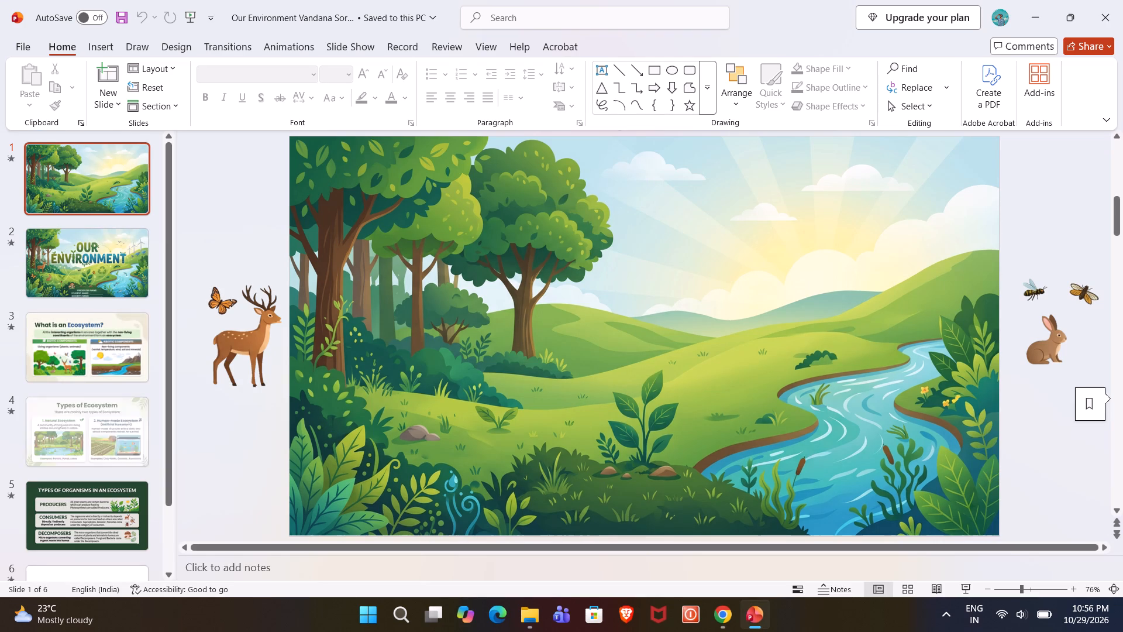
# Review the presentation's existing slides, from the Our Environment title through the last Types of Ecosystem slide and back to slide 1.
pyautogui.click(73, 272)
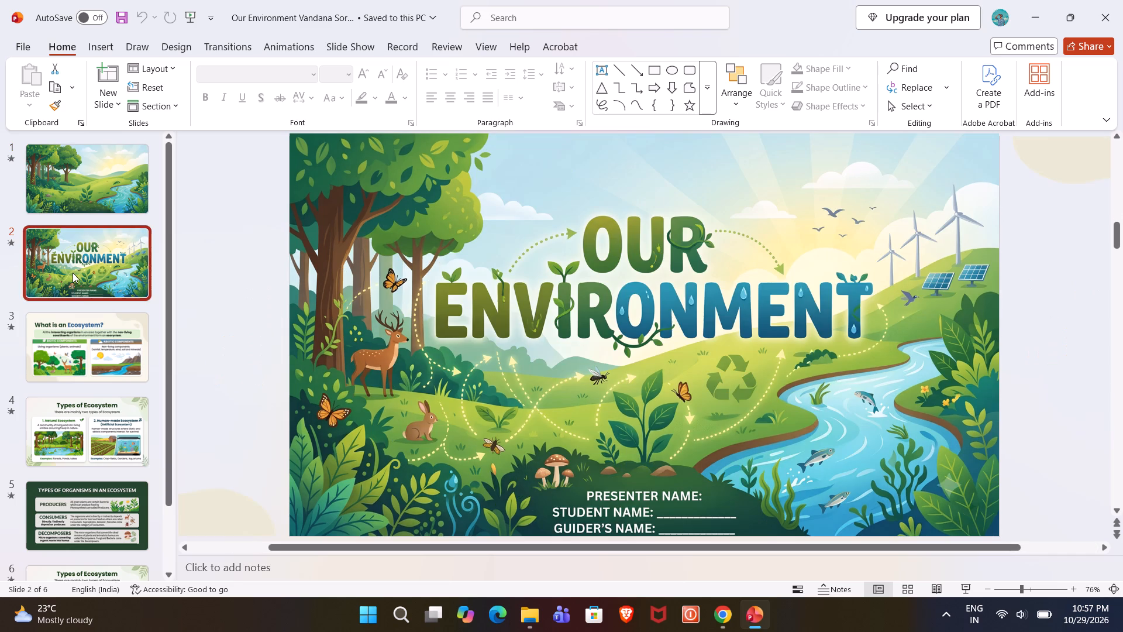
pyautogui.click(108, 331)
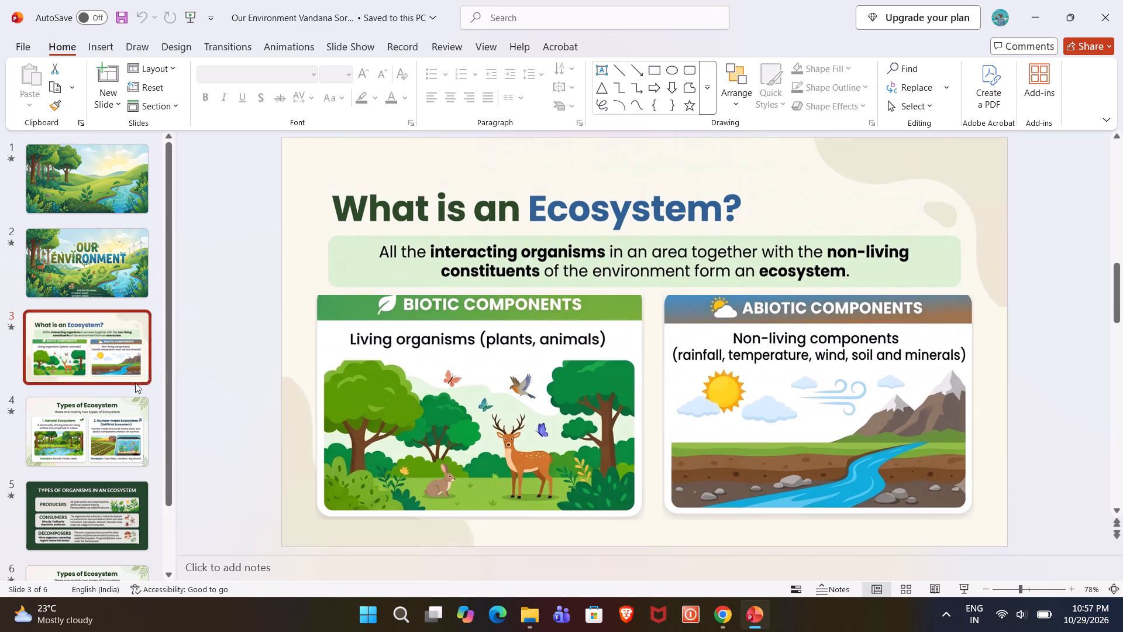
pyautogui.scroll(-4, 112, 400)
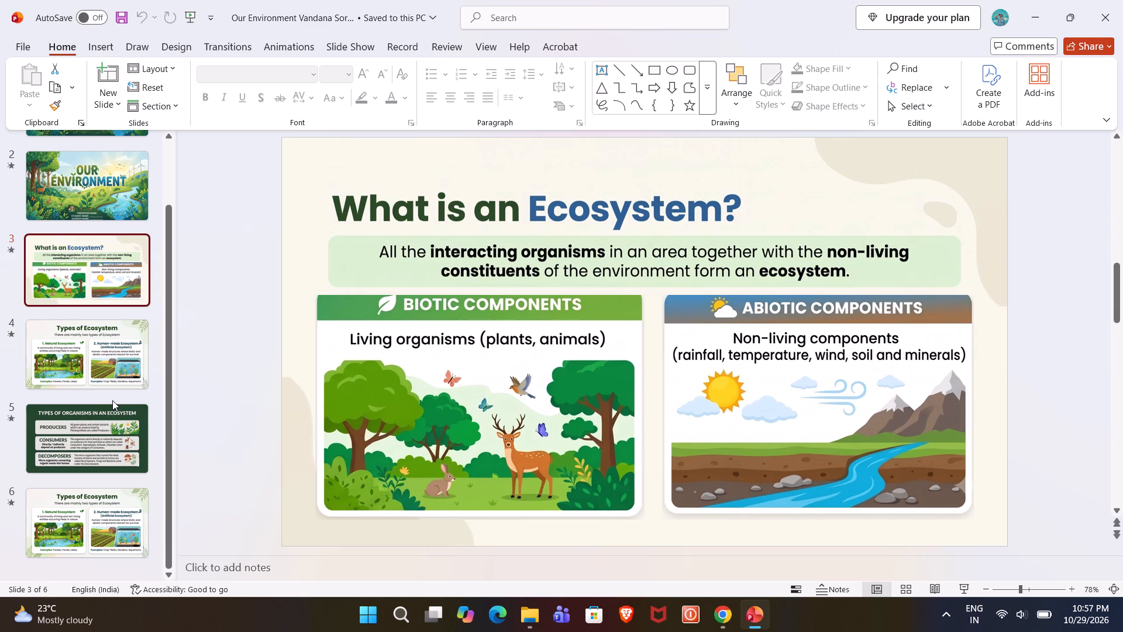
pyautogui.click(88, 513)
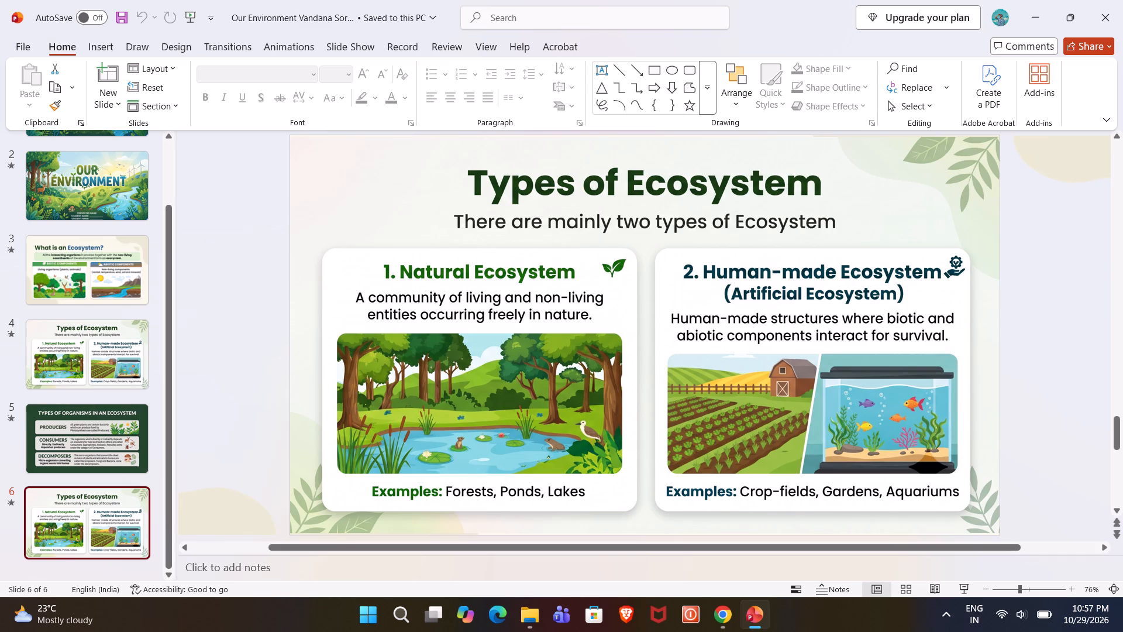
pyautogui.scroll(2, 1035, 318)
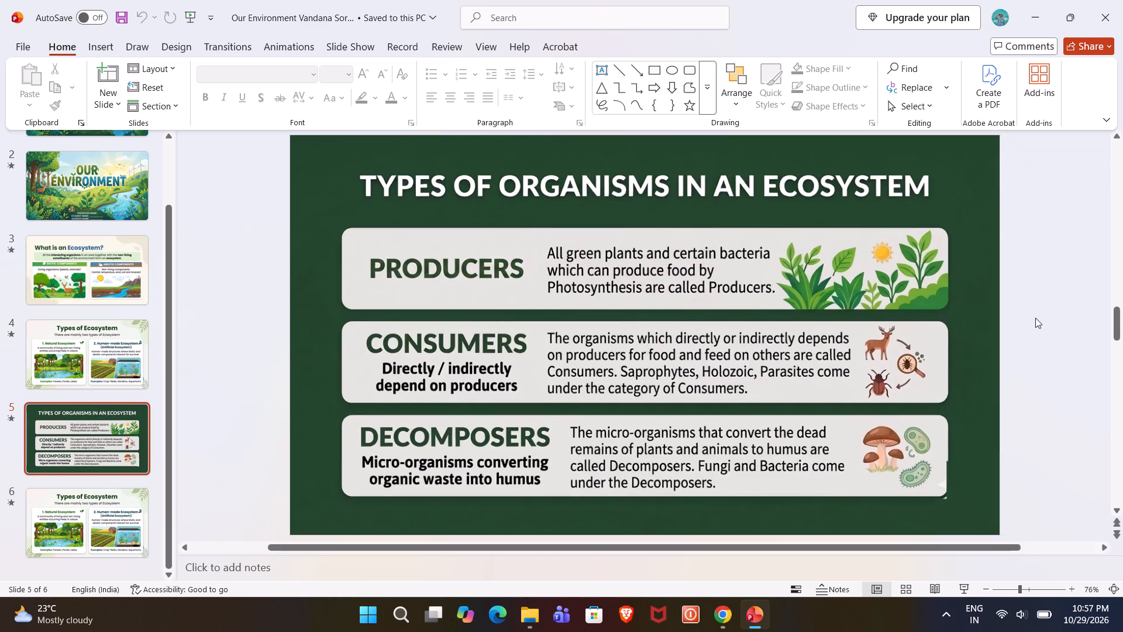
pyautogui.scroll(3, 1035, 318)
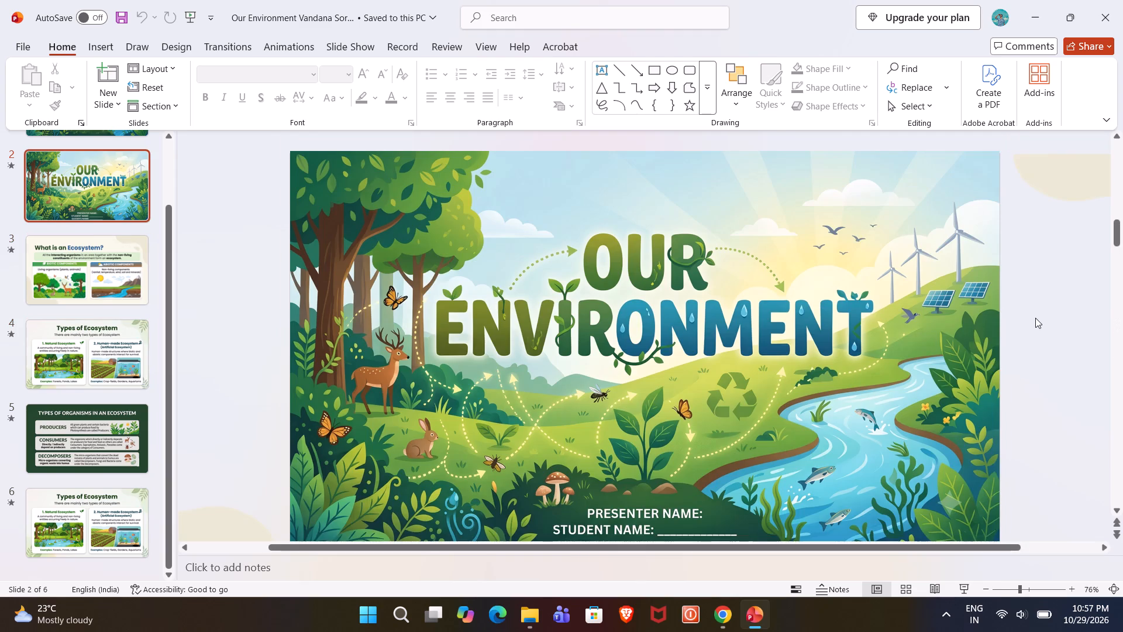
pyautogui.scroll(11, 1035, 318)
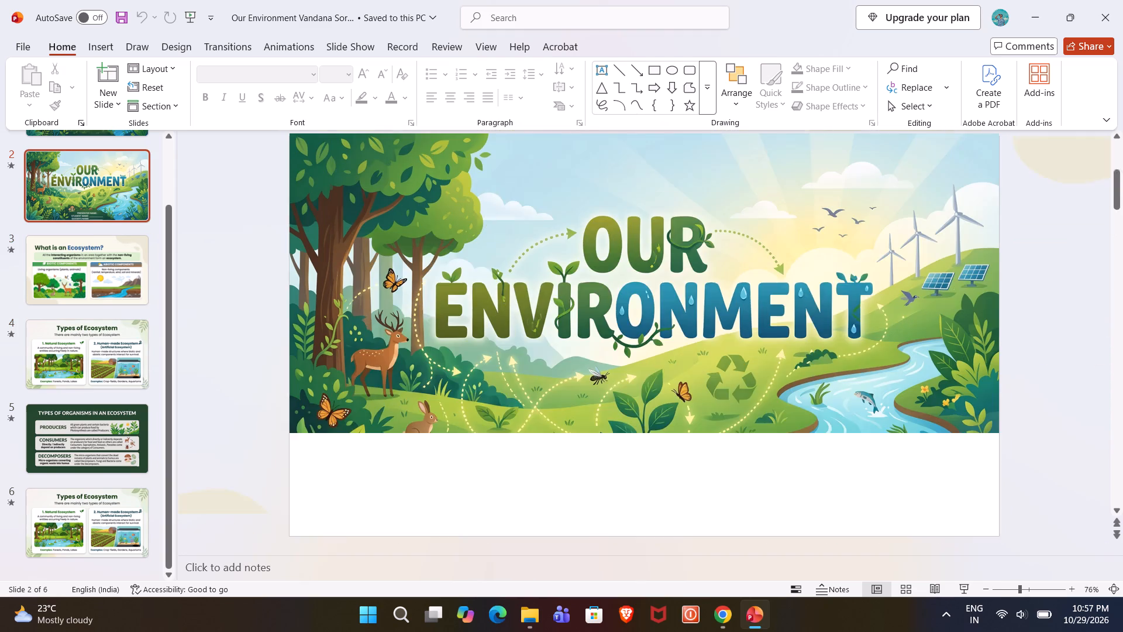
pyautogui.scroll(1, 1035, 318)
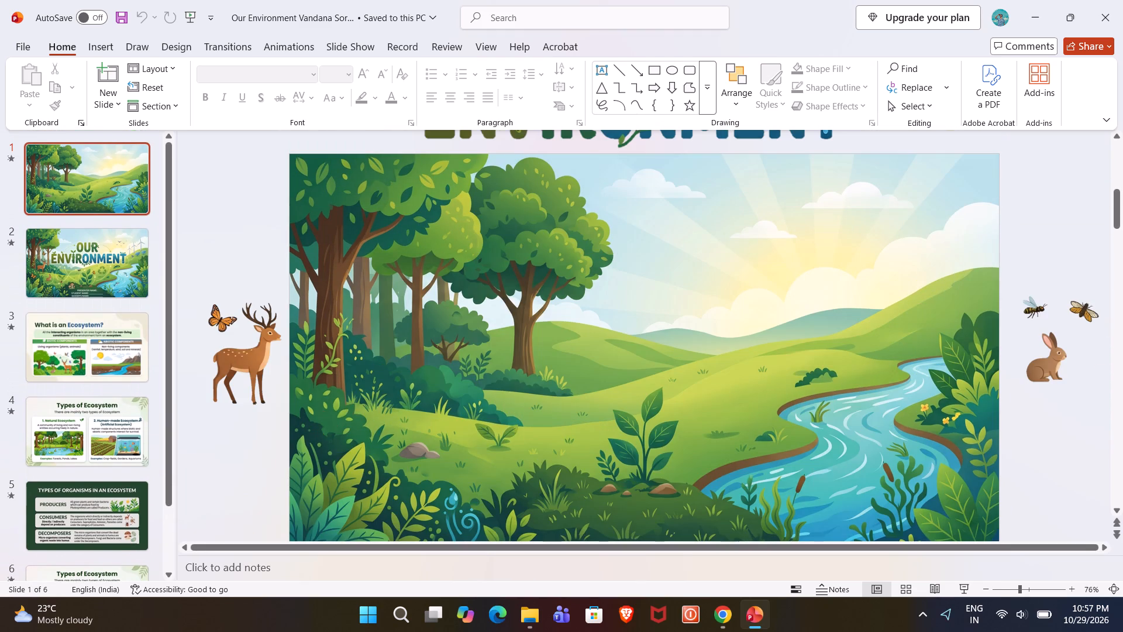
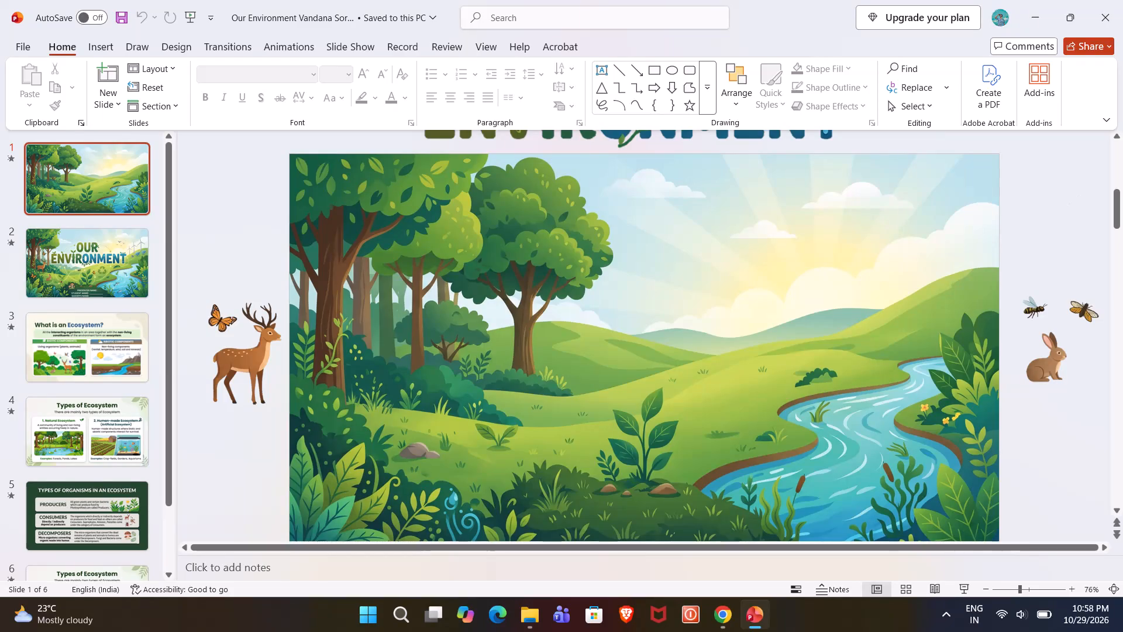
# Preview the presentation from slide 1 to the Our Environment title slide in the slide show, and exit.
pyautogui.click(963, 590)
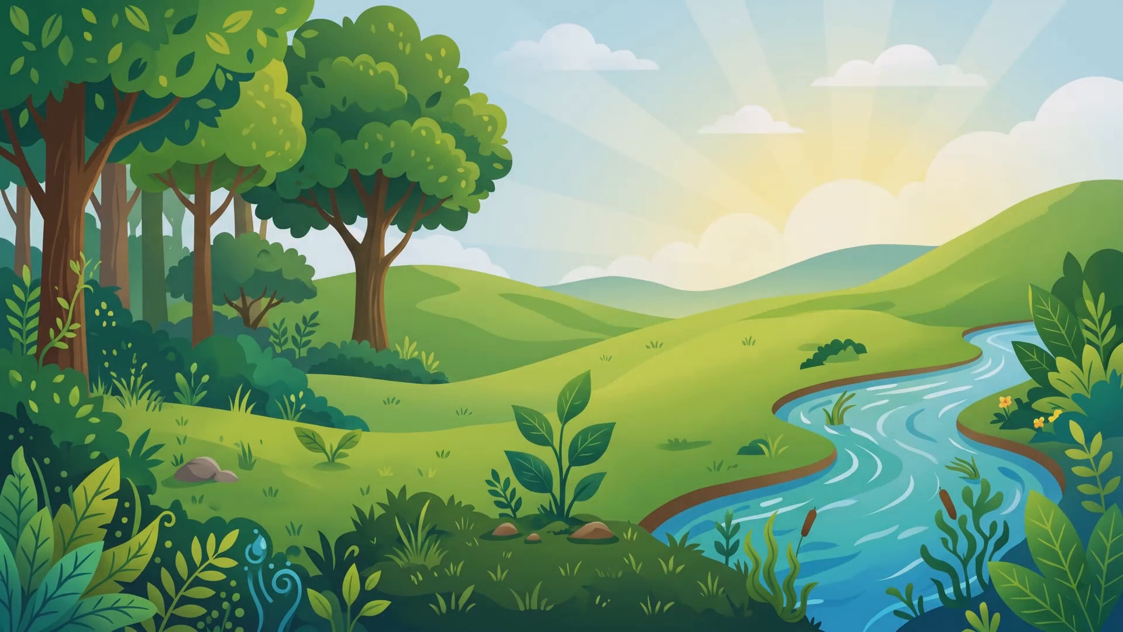
pyautogui.press('Right')
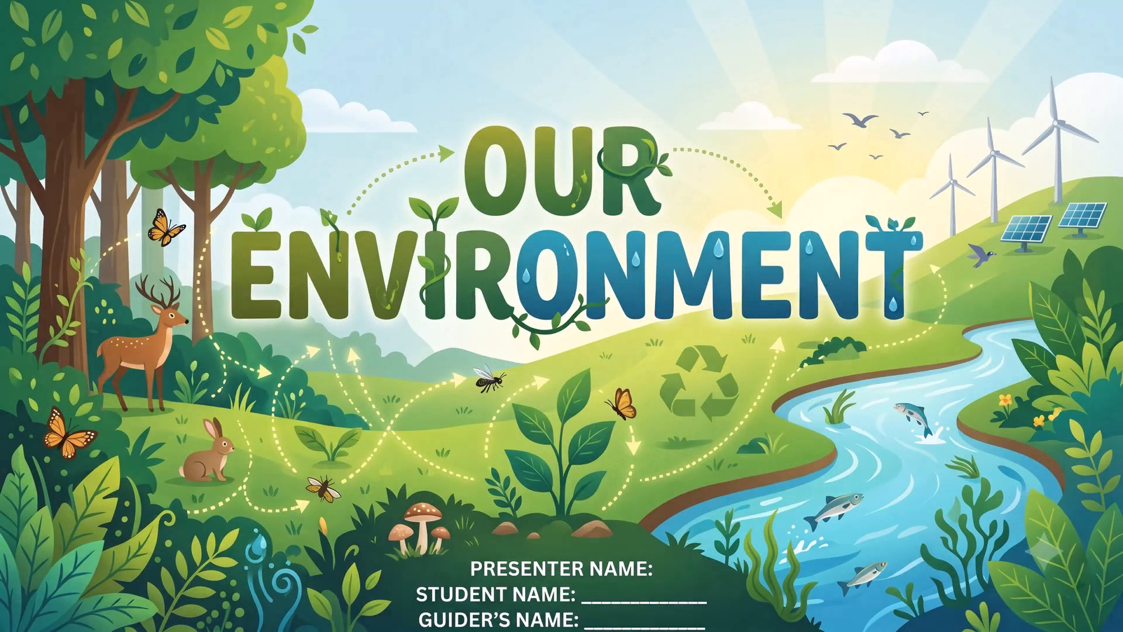
pyautogui.press('Left')
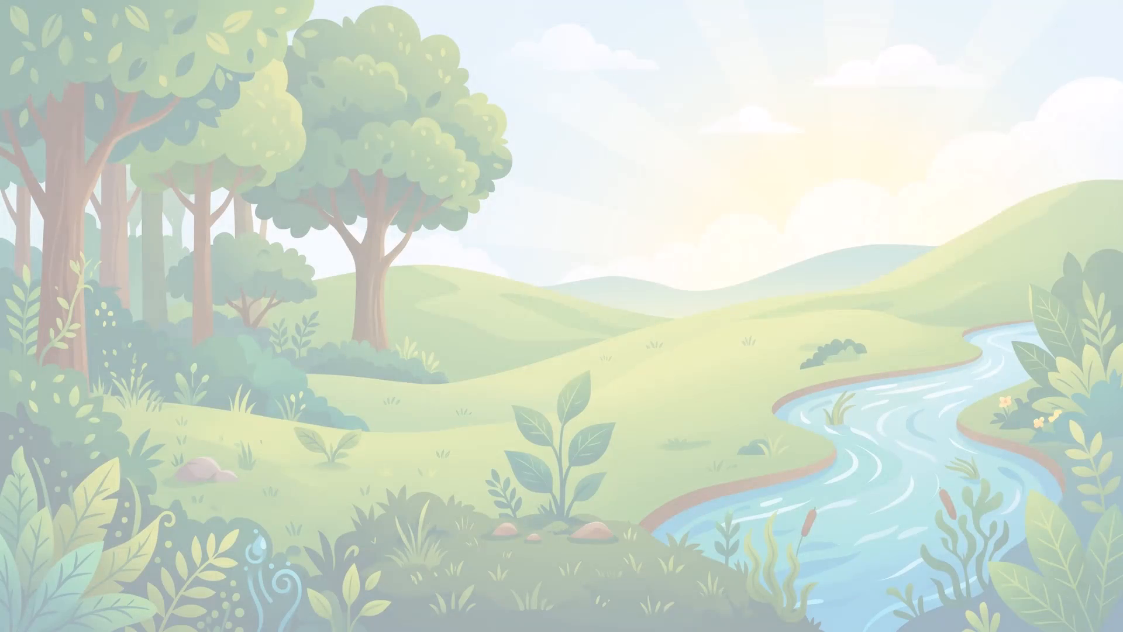
pyautogui.press('Escape')
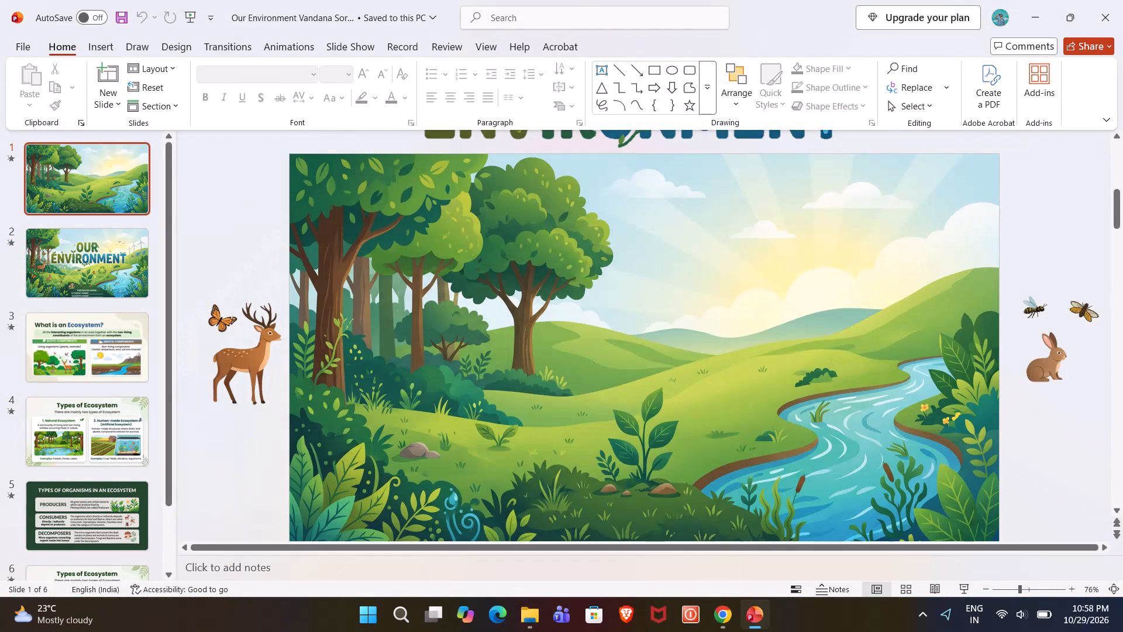
# Review slides 2 to 6, from the Our Environment title through Types of Organisms to the last Types of Ecosystem slide.
pyautogui.press('Down')
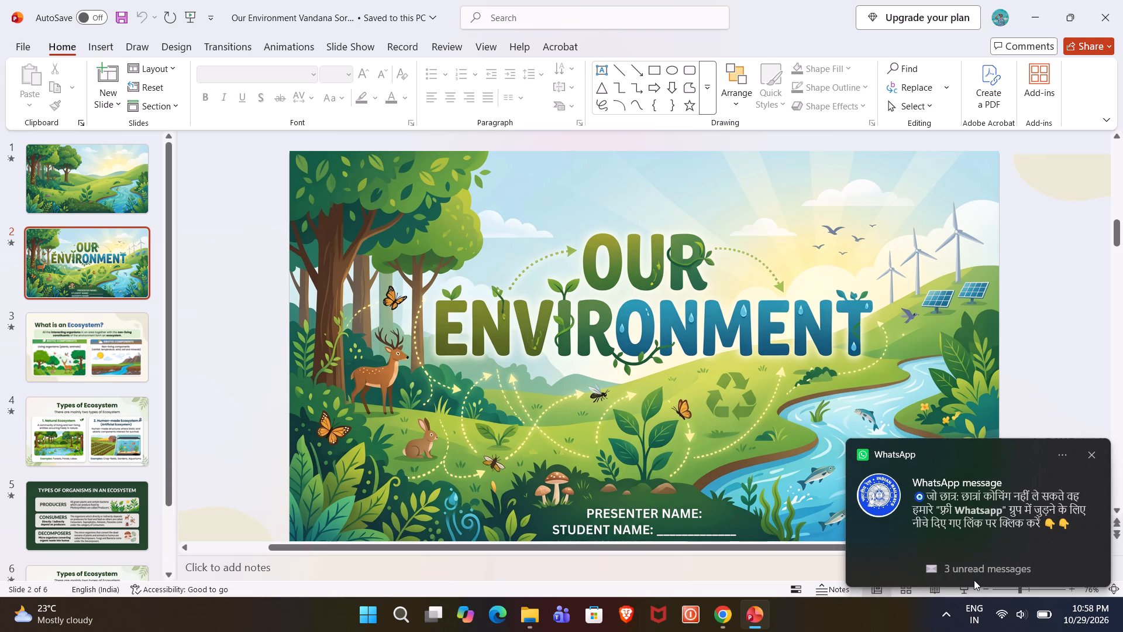
pyautogui.click(1091, 454)
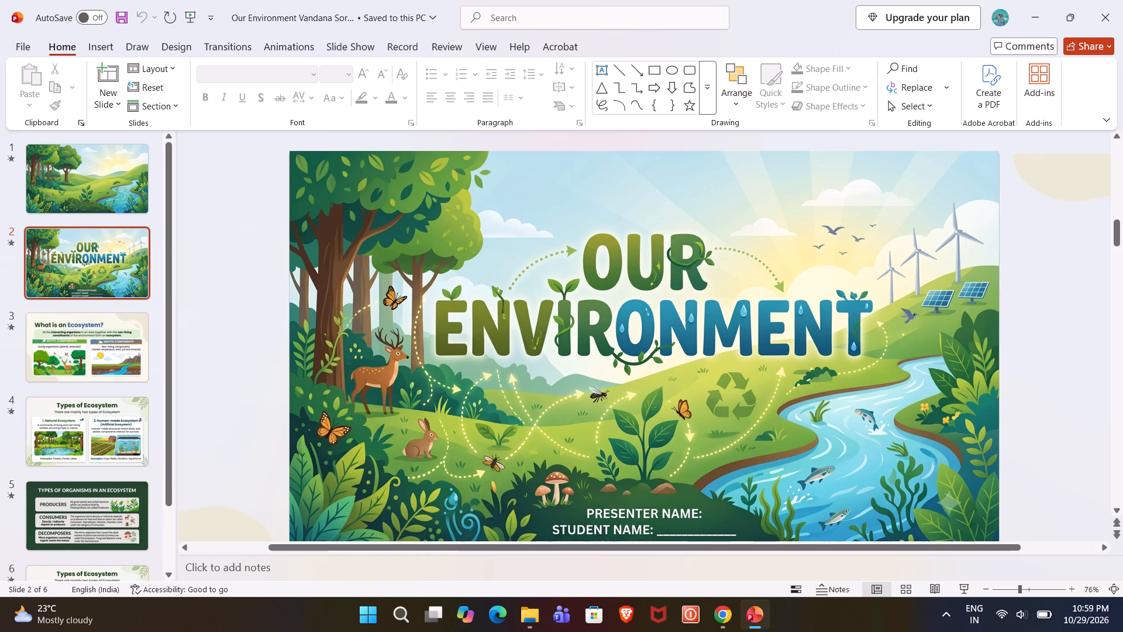
pyautogui.click(109, 338)
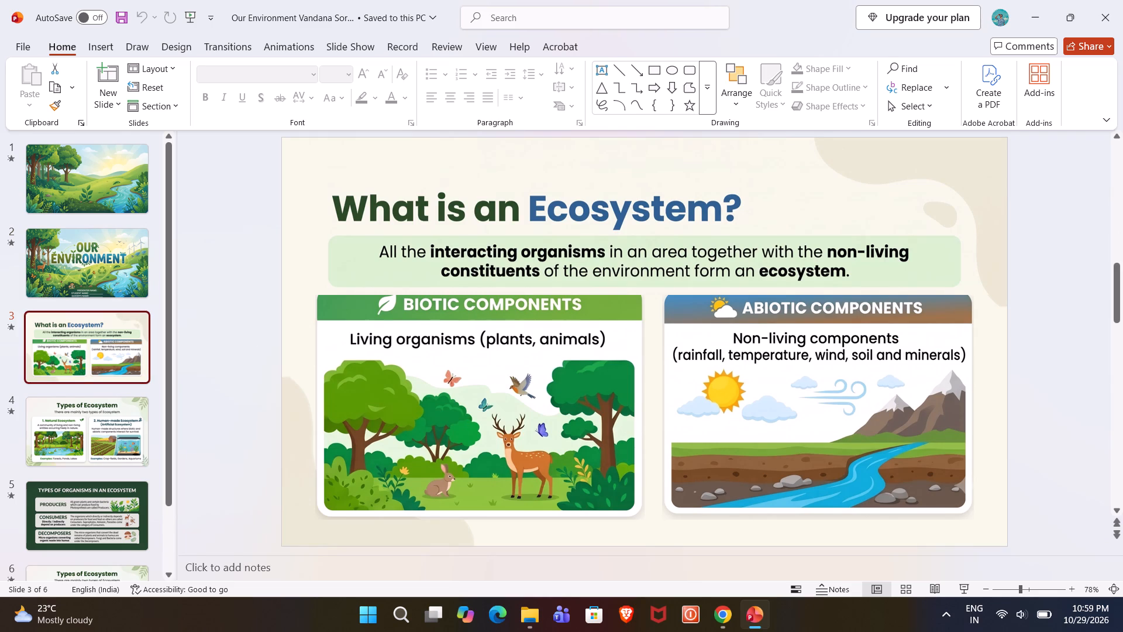
pyautogui.click(111, 421)
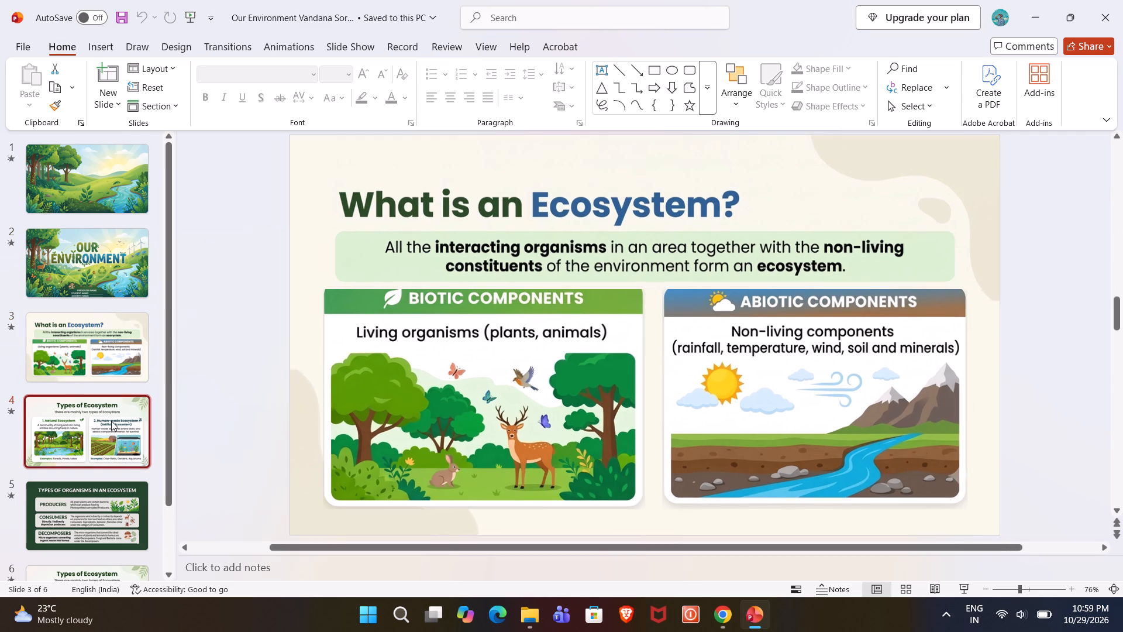
pyautogui.click(108, 514)
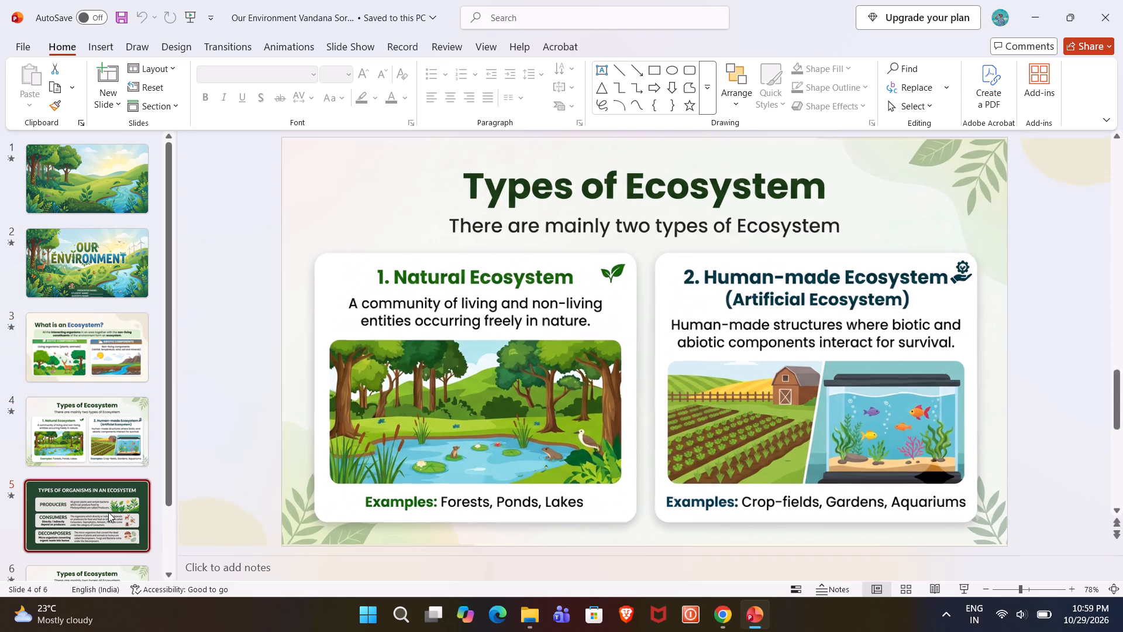
pyautogui.scroll(-4, 104, 406)
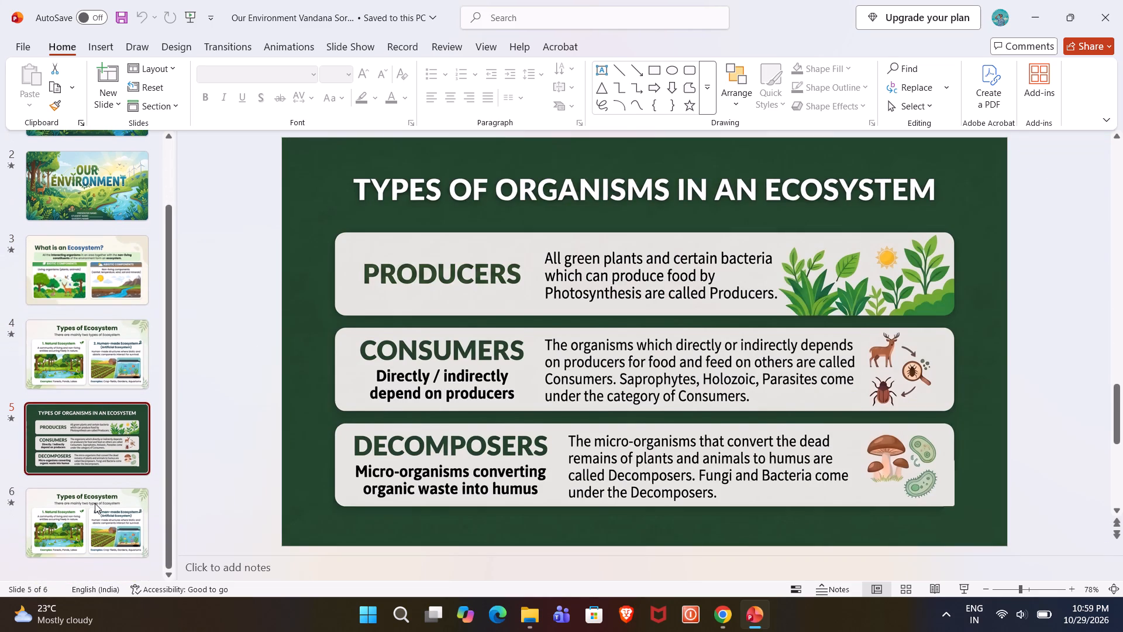
pyautogui.click(95, 503)
pyautogui.click(87, 446)
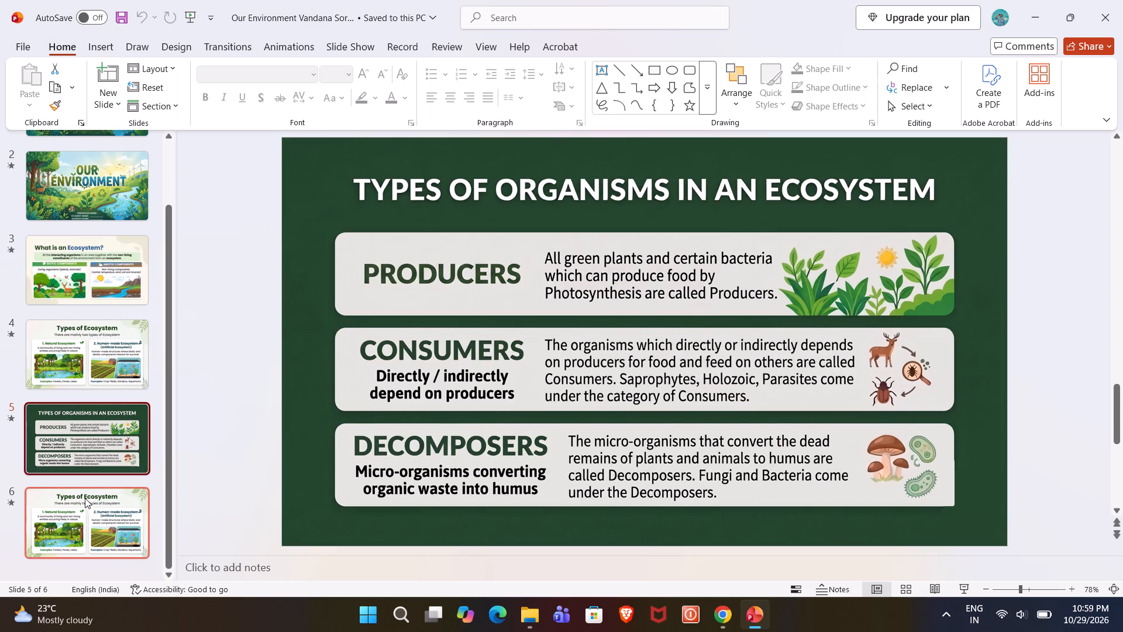
pyautogui.click(87, 501)
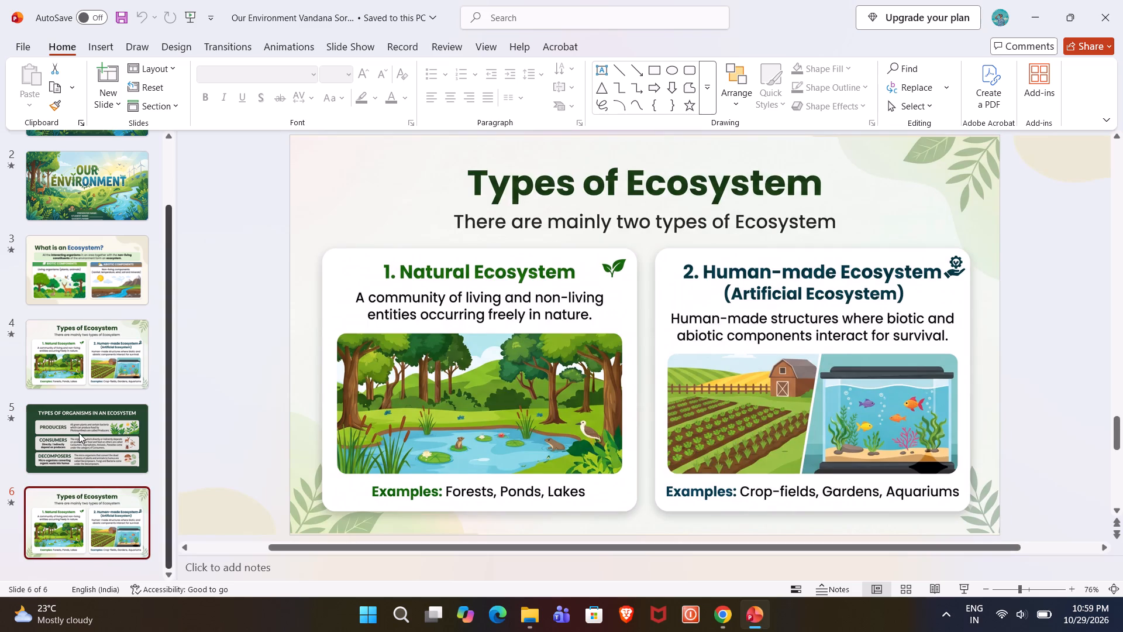
pyautogui.click(78, 432)
# Check the Class 10th slideshow's producers, consumers and decomposers pictures in Chrome, and return to the PowerPoint presentation.
pyautogui.hotkey('alt', 'Tab')
pyautogui.hotkey('alt', 'Tab')
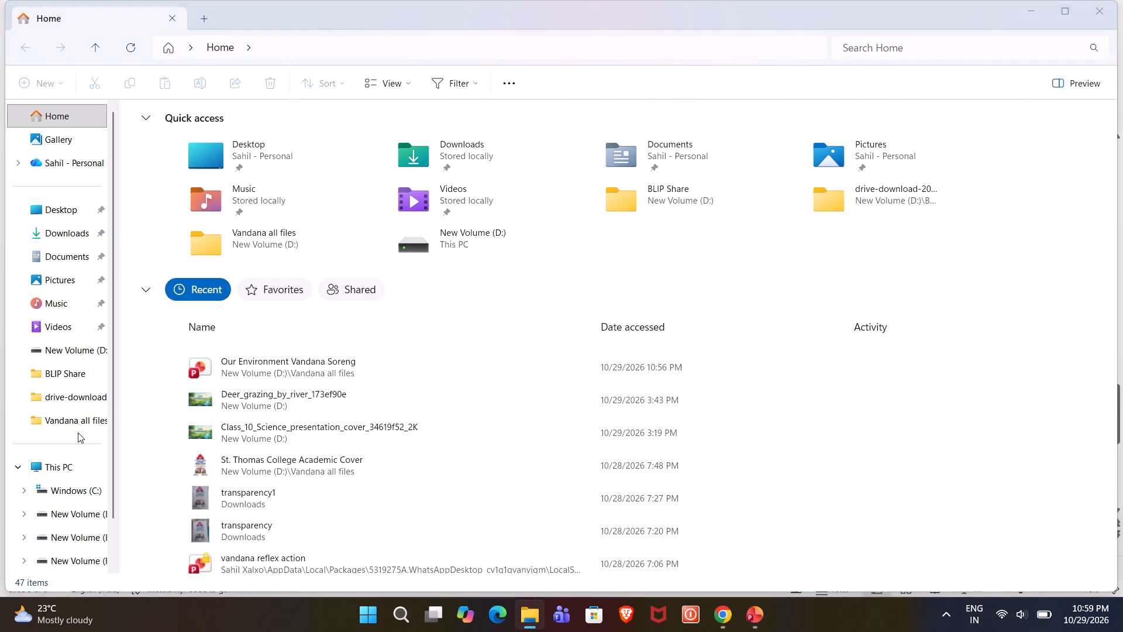
pyautogui.hotkey('alt', 'Tab')
pyautogui.hotkey('alt', 'Tab')
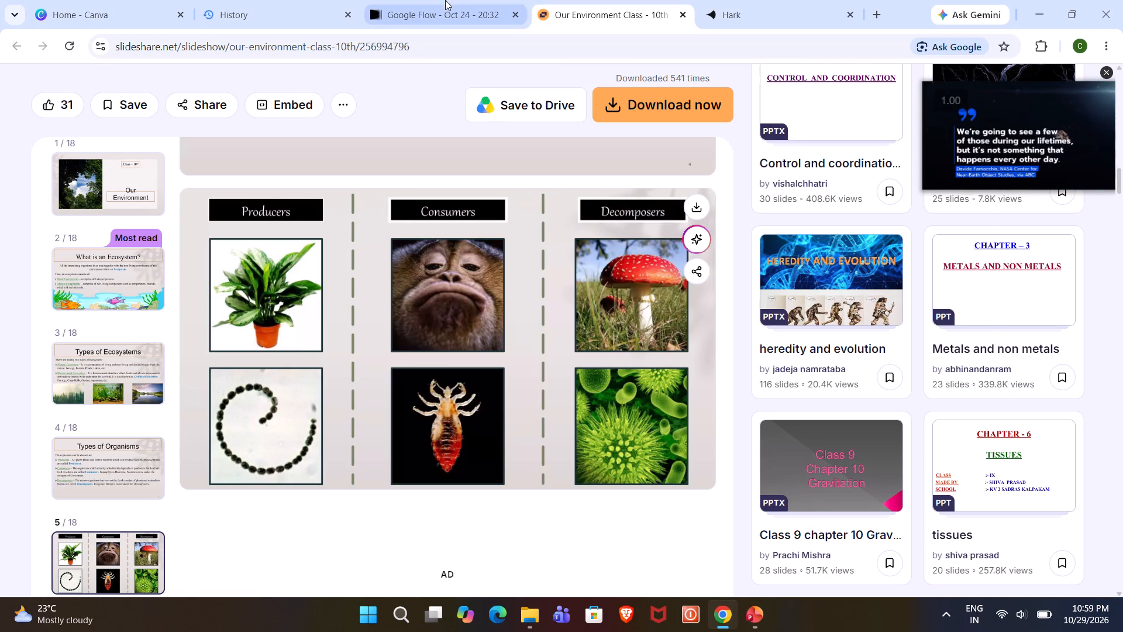
pyautogui.hotkey('alt', 'Tab')
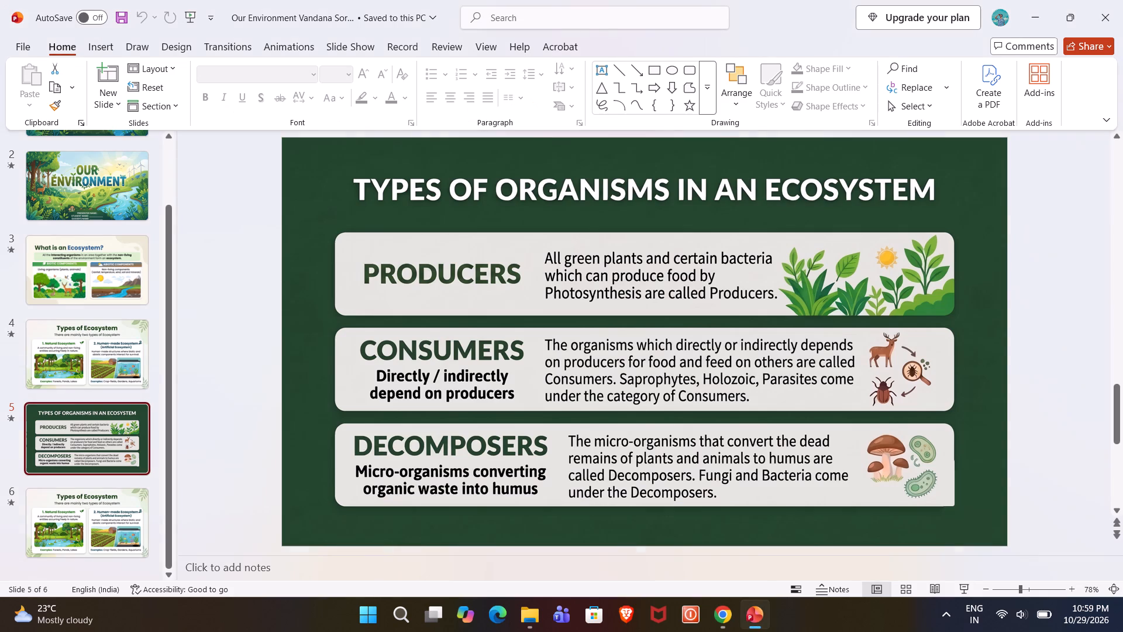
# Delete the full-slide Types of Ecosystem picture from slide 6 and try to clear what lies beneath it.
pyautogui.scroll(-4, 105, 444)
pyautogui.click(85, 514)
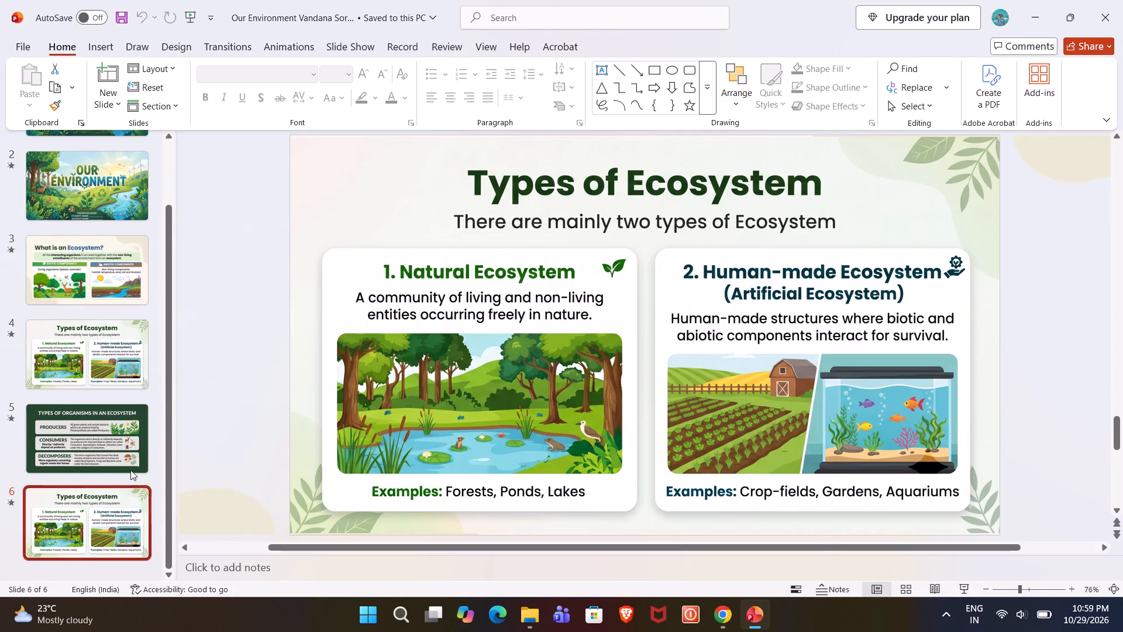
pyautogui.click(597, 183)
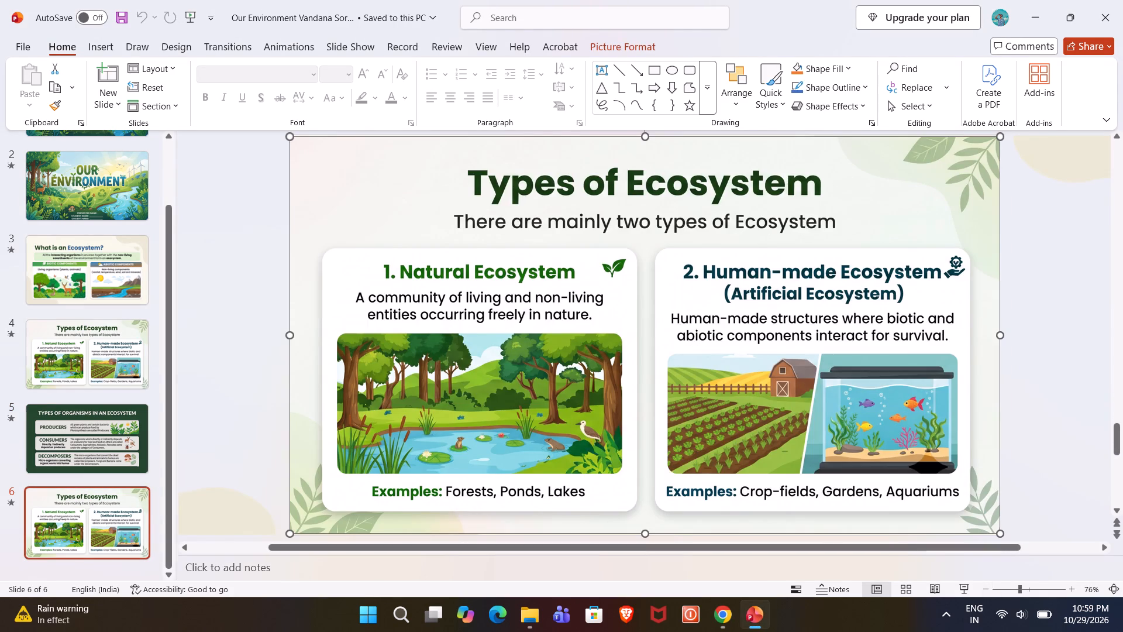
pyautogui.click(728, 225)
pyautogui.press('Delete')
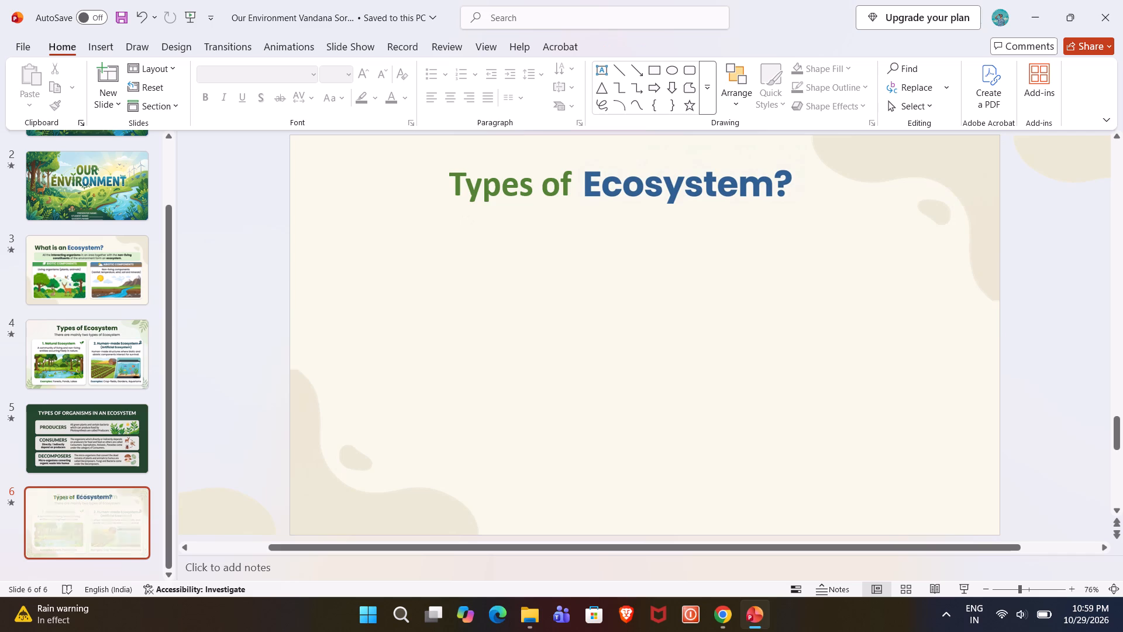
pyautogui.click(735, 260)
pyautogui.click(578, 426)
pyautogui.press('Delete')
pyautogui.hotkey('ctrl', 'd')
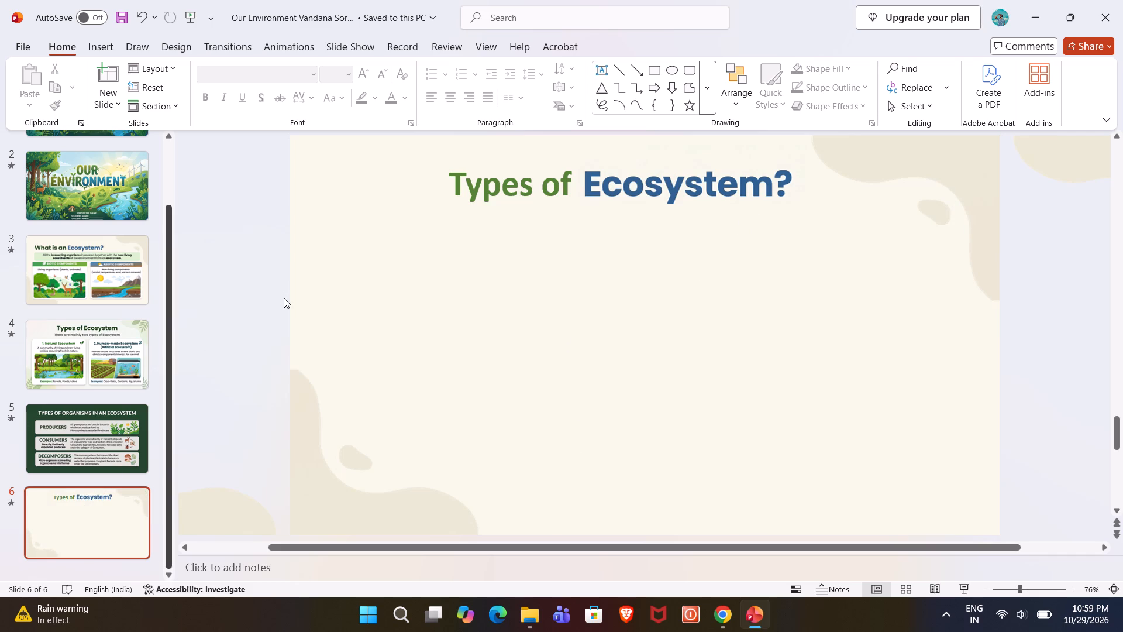
# Delete slide 6 and duplicate the Types of Organisms in an Ecosystem slide in its place.
pyautogui.click(92, 518)
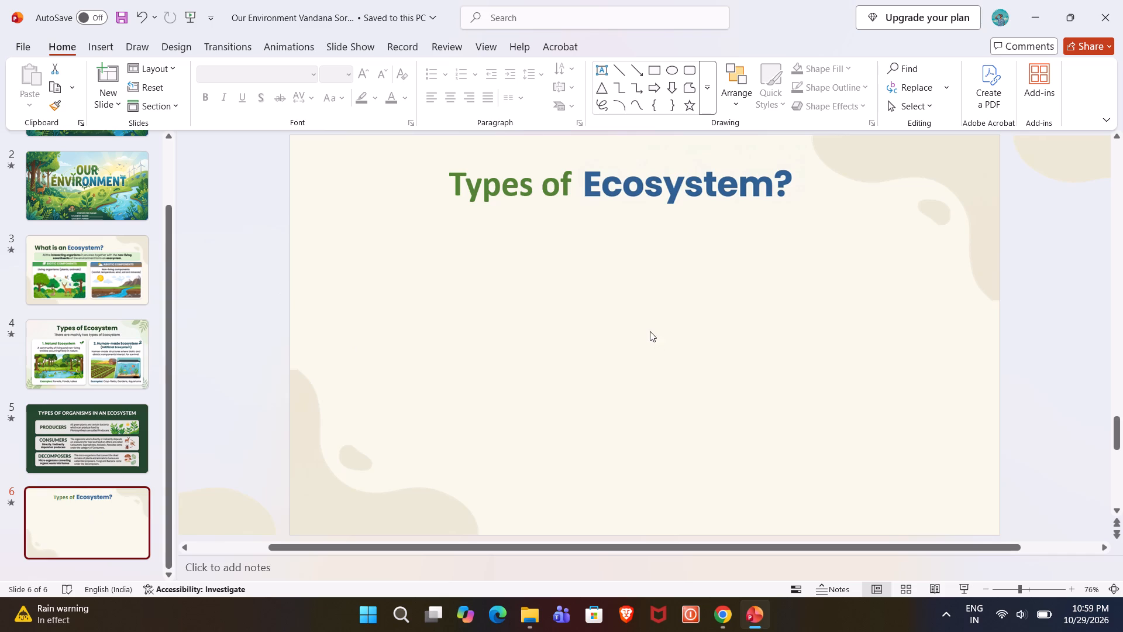
pyautogui.press('Delete')
pyautogui.hotkey('ctrl', 'd')
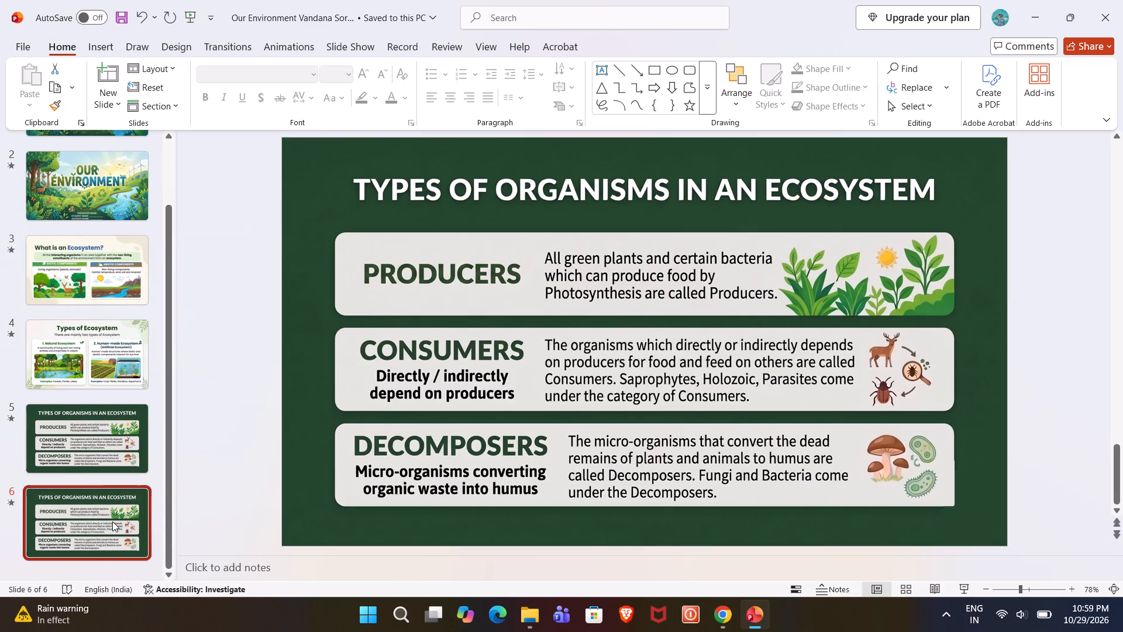
# Delete the full-slide picture from the duplicated slide 6 to leave it blank.
pyautogui.click(402, 375)
pyautogui.press('Delete')
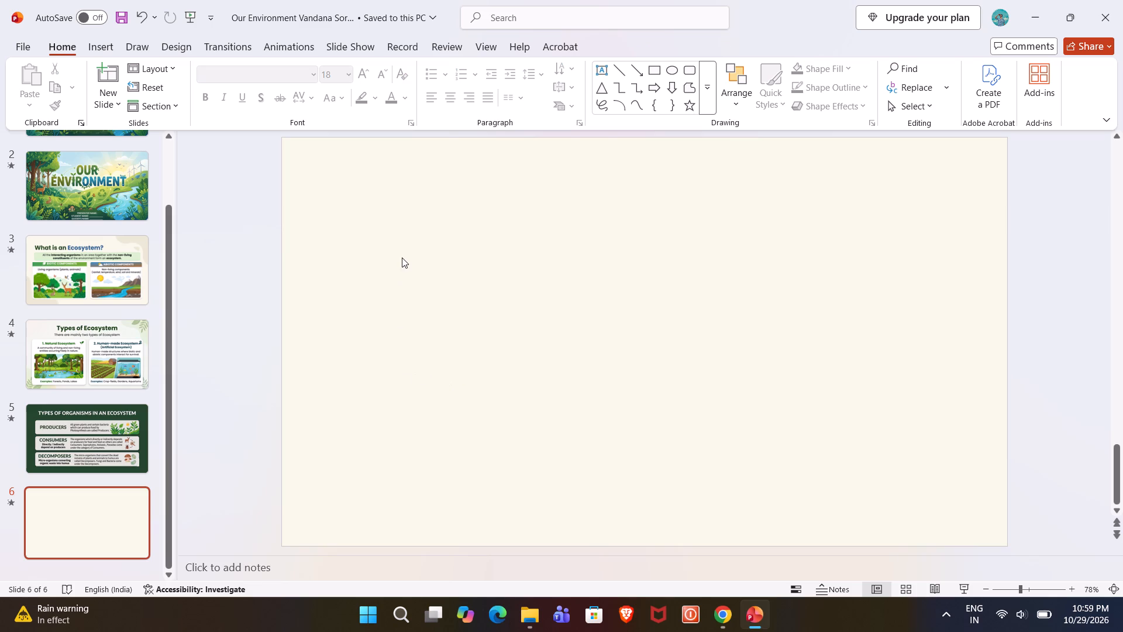
pyautogui.hotkey('alt', 'Tab')
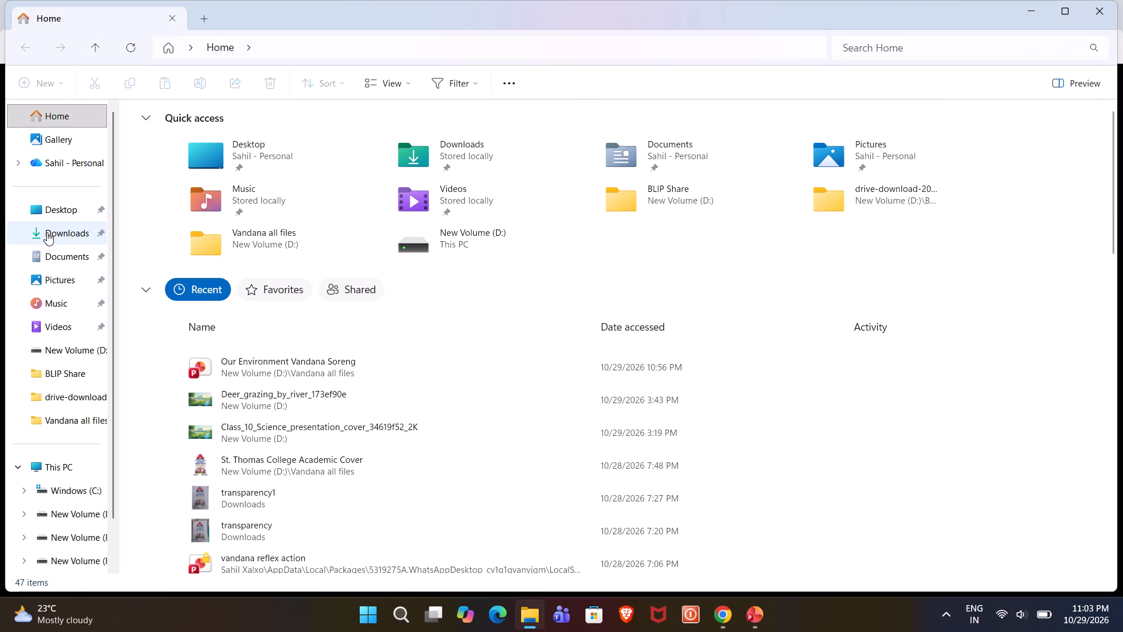
pyautogui.click(83, 164)
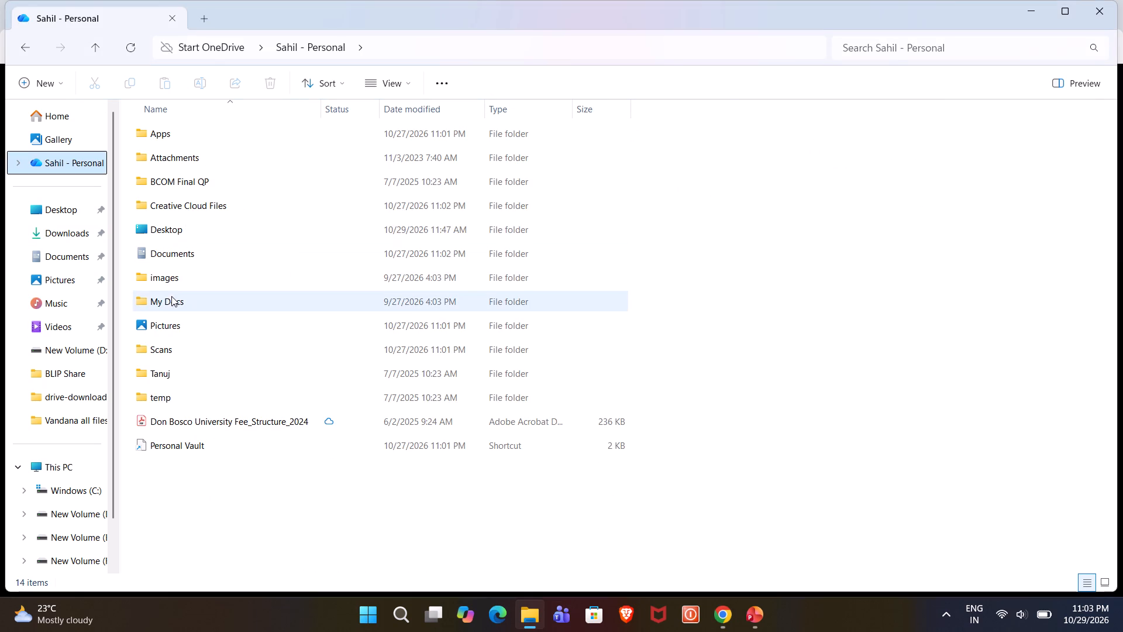
pyautogui.doubleClick(161, 369)
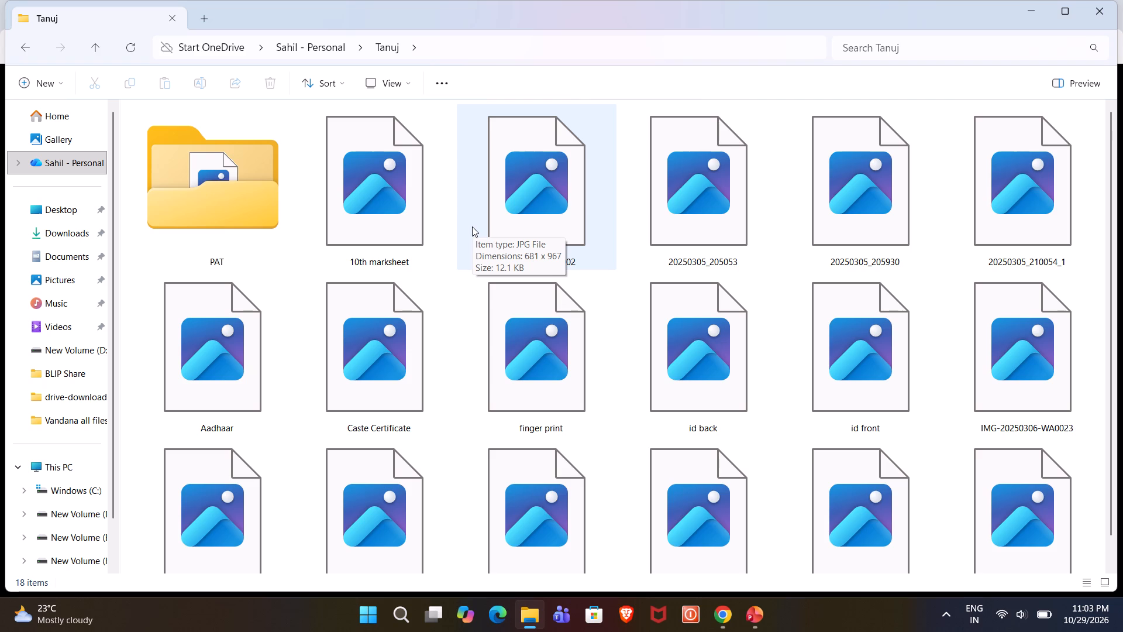
pyautogui.click(393, 194)
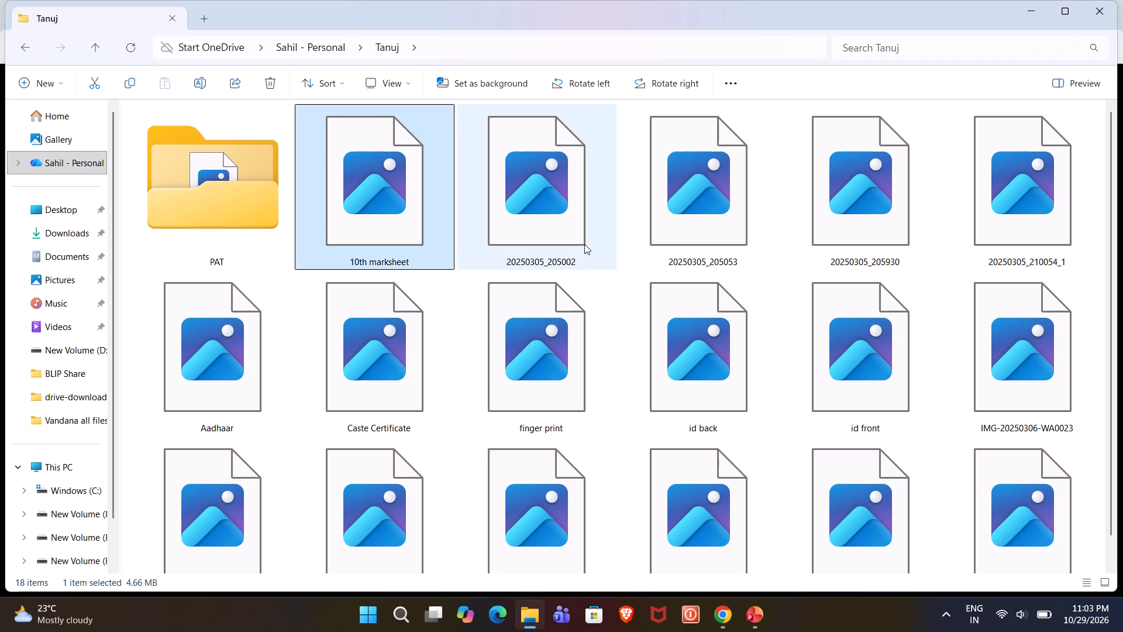
pyautogui.doubleClick(574, 233)
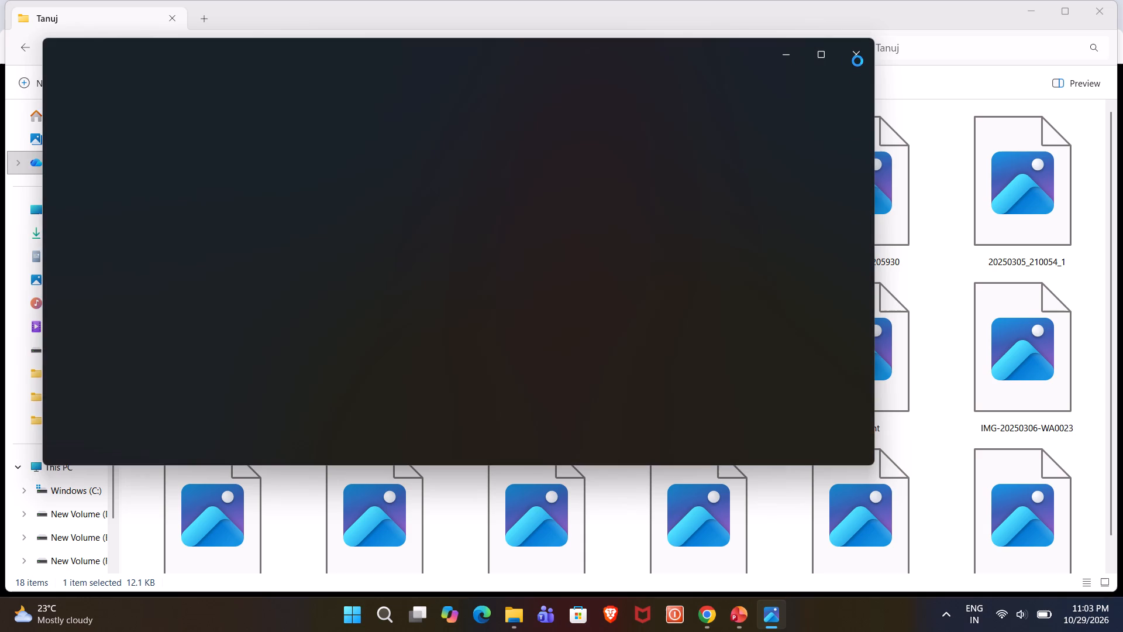
pyautogui.click(856, 53)
pyautogui.doubleClick(715, 171)
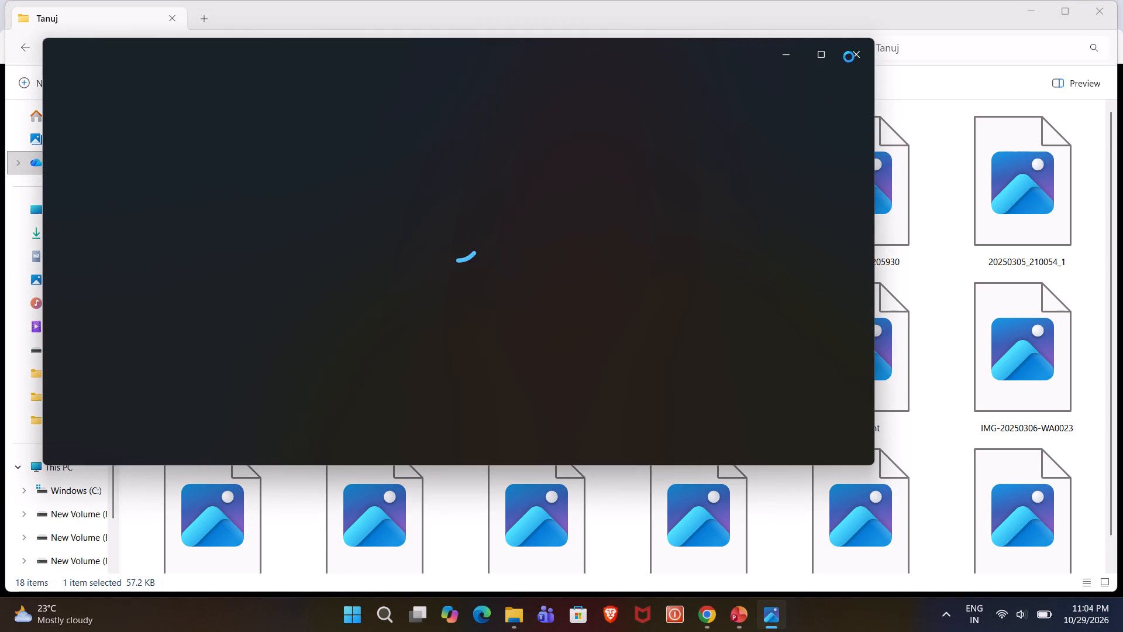
pyautogui.click(852, 56)
pyautogui.doubleClick(855, 220)
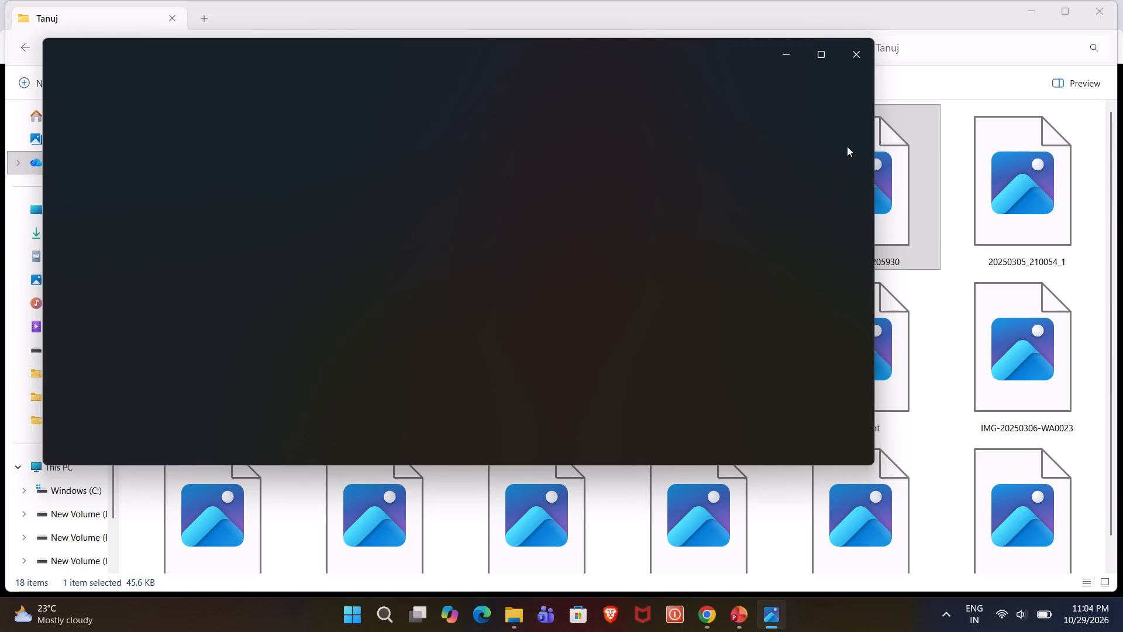
pyautogui.click(866, 61)
pyautogui.doubleClick(1019, 218)
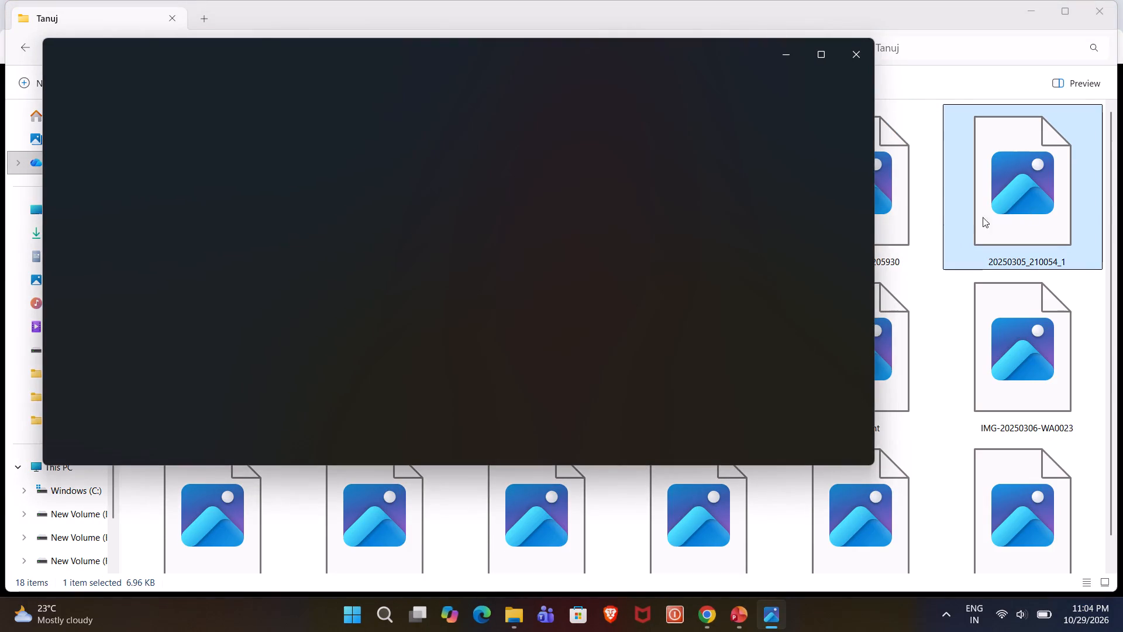
pyautogui.click(855, 56)
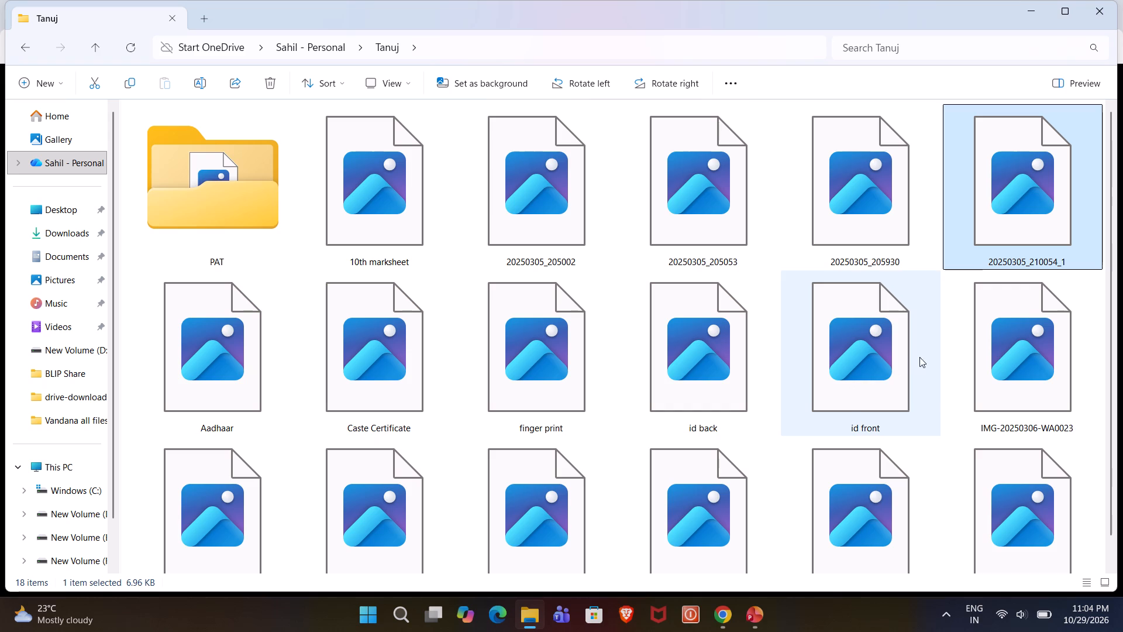
# View the IMG-20250306-WA0023 image and select it together with the Caste Certificate and Aadhaar images.
pyautogui.doubleClick(1029, 349)
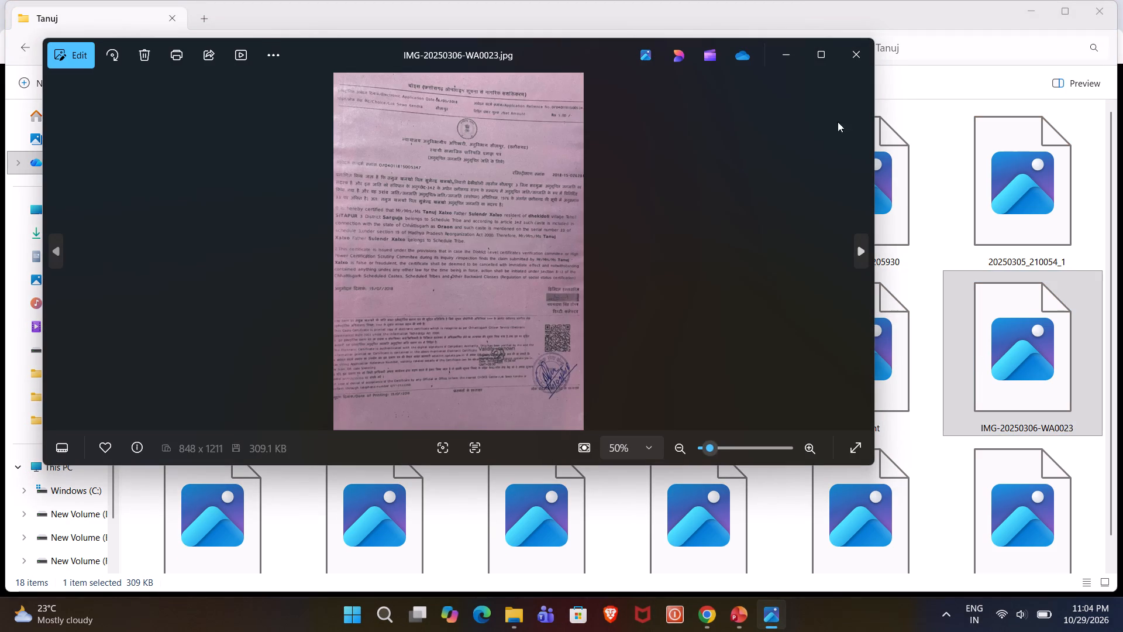
pyautogui.click(857, 66)
pyautogui.scroll(-1, 915, 379)
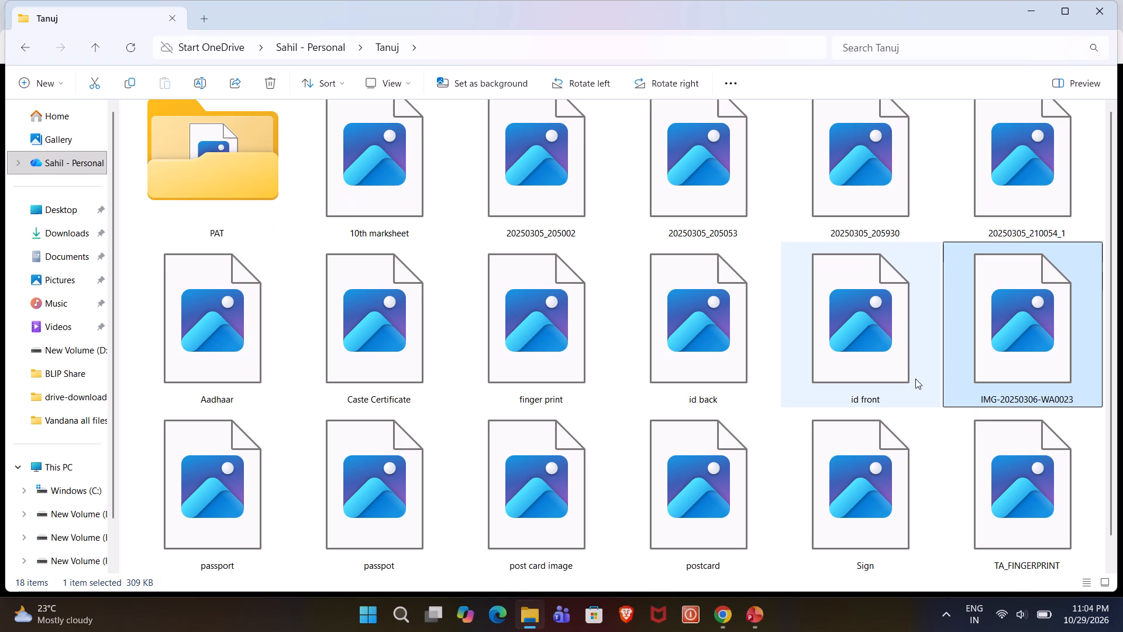
pyautogui.click(257, 487)
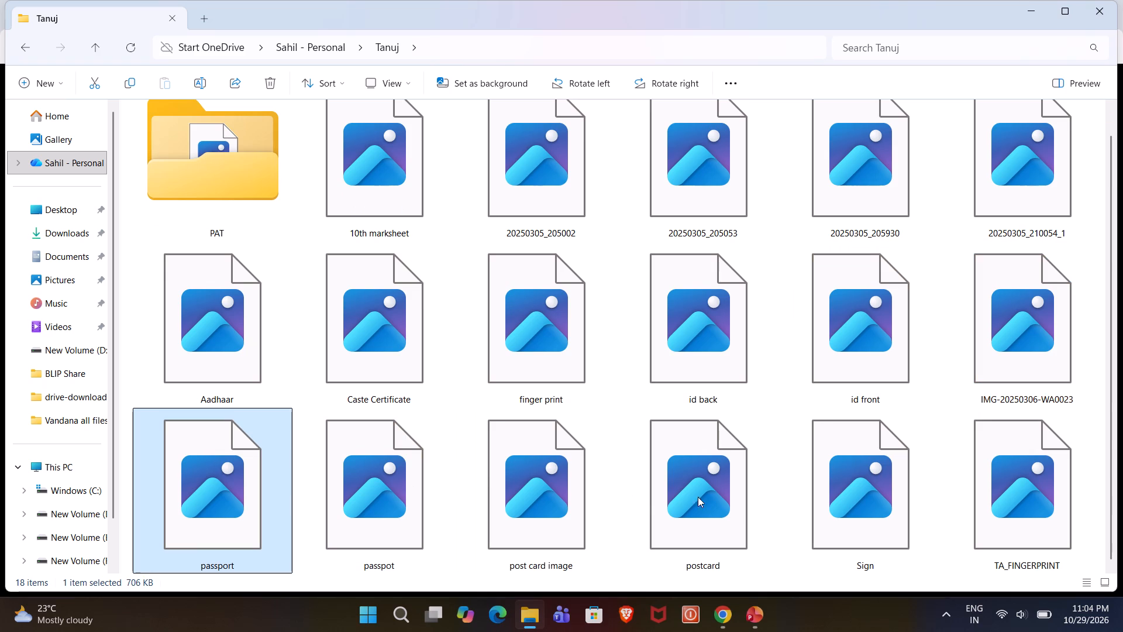
pyautogui.click(996, 321)
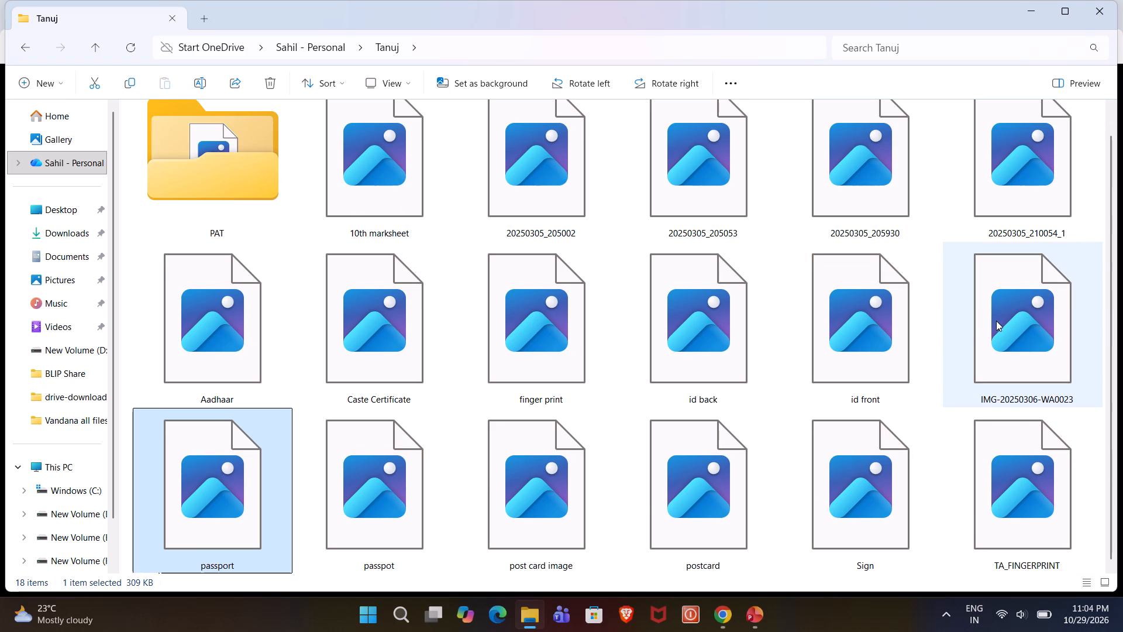
pyautogui.keyDown('ctrl'); pyautogui.click(379, 342); pyautogui.keyUp('ctrl')
pyautogui.keyDown('ctrl'); pyautogui.click(187, 366); pyautogui.keyUp('ctrl')
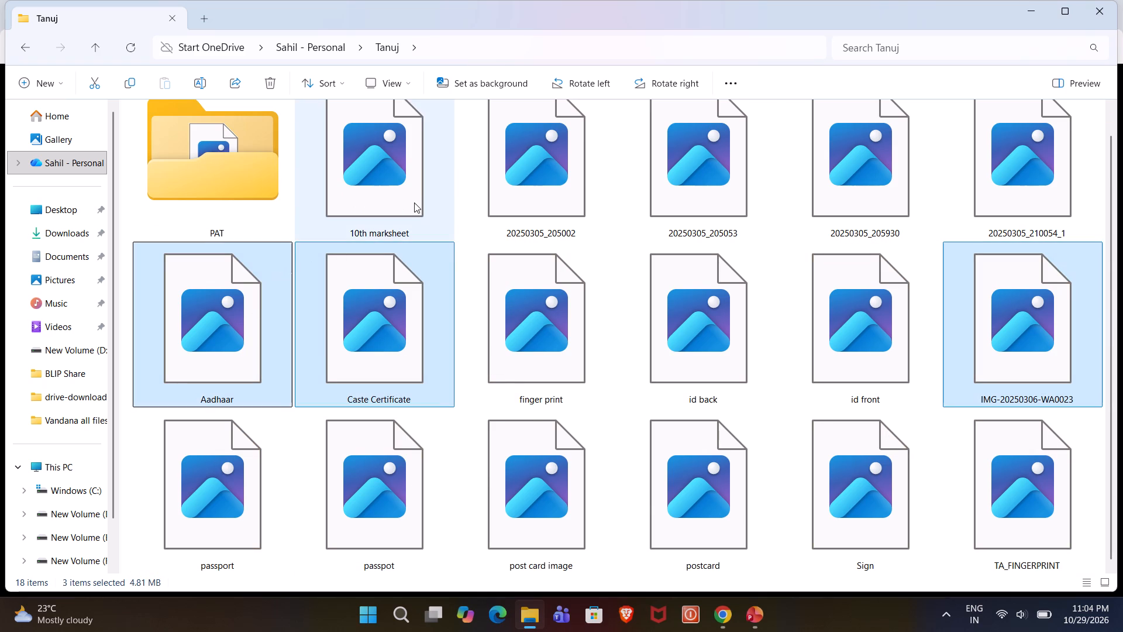
# View the 20250305_205053 image and the 10th marksheet image for comparison, closing each one.
pyautogui.doubleClick(676, 165)
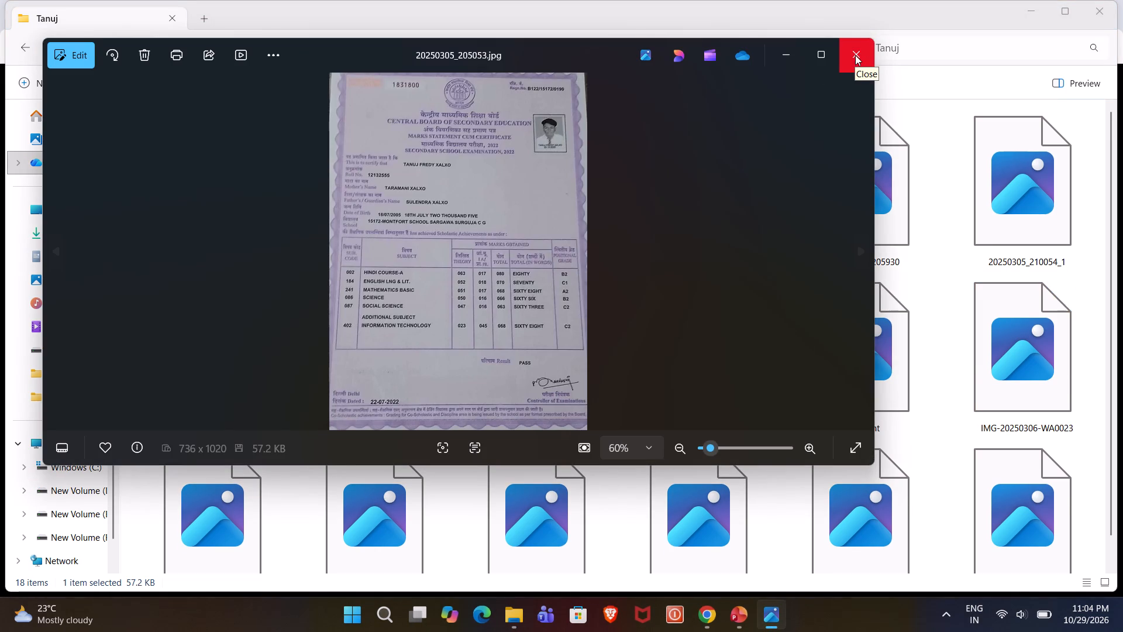
pyautogui.click(855, 55)
pyautogui.doubleClick(434, 181)
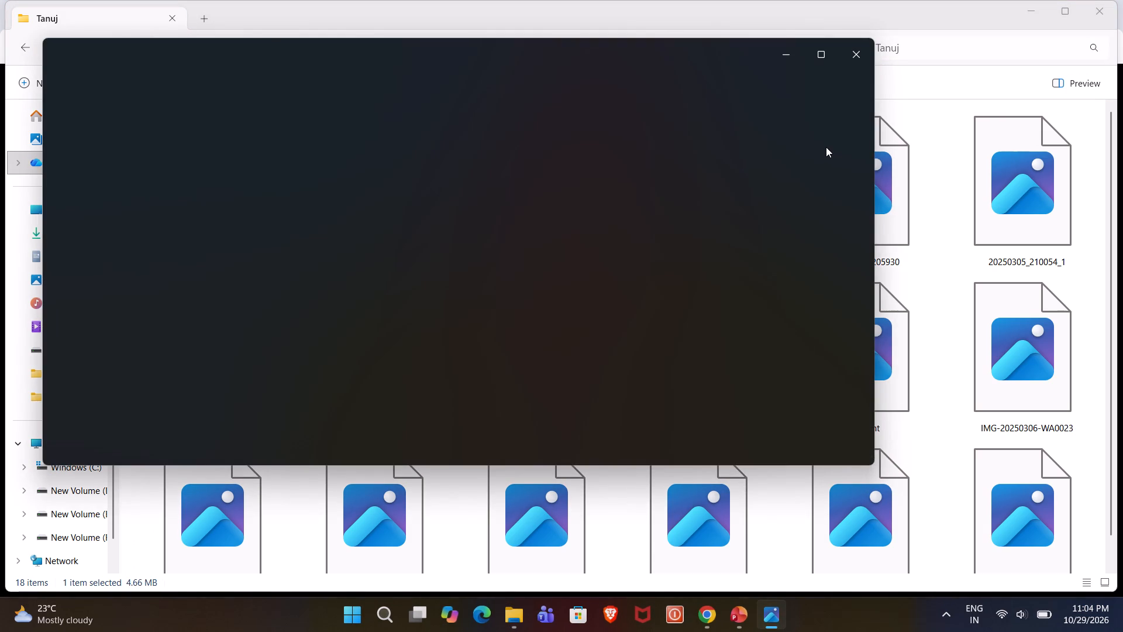
pyautogui.click(872, 56)
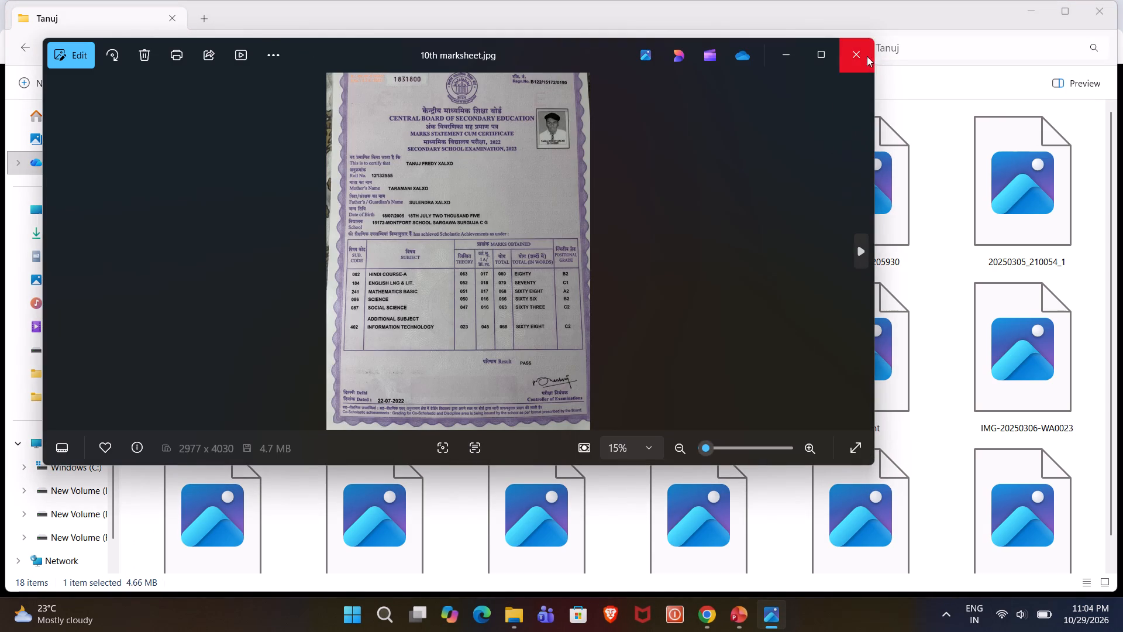
pyautogui.click(863, 57)
# Open the PAT folder and view the !0th result image, closing it after the check.
pyautogui.doubleClick(257, 227)
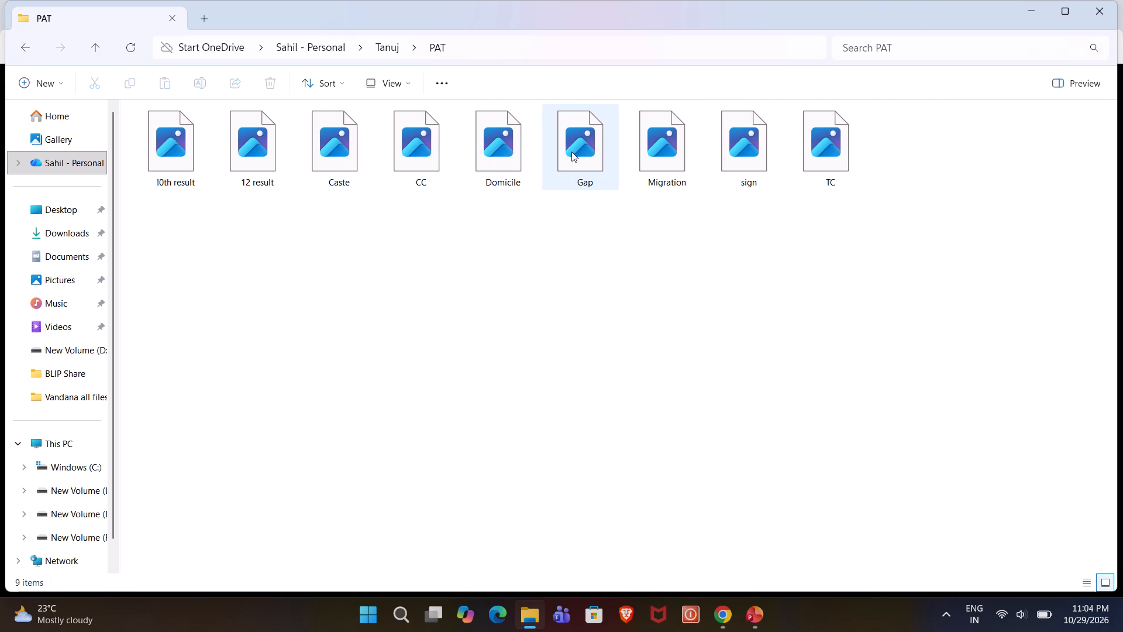
pyautogui.doubleClick(199, 147)
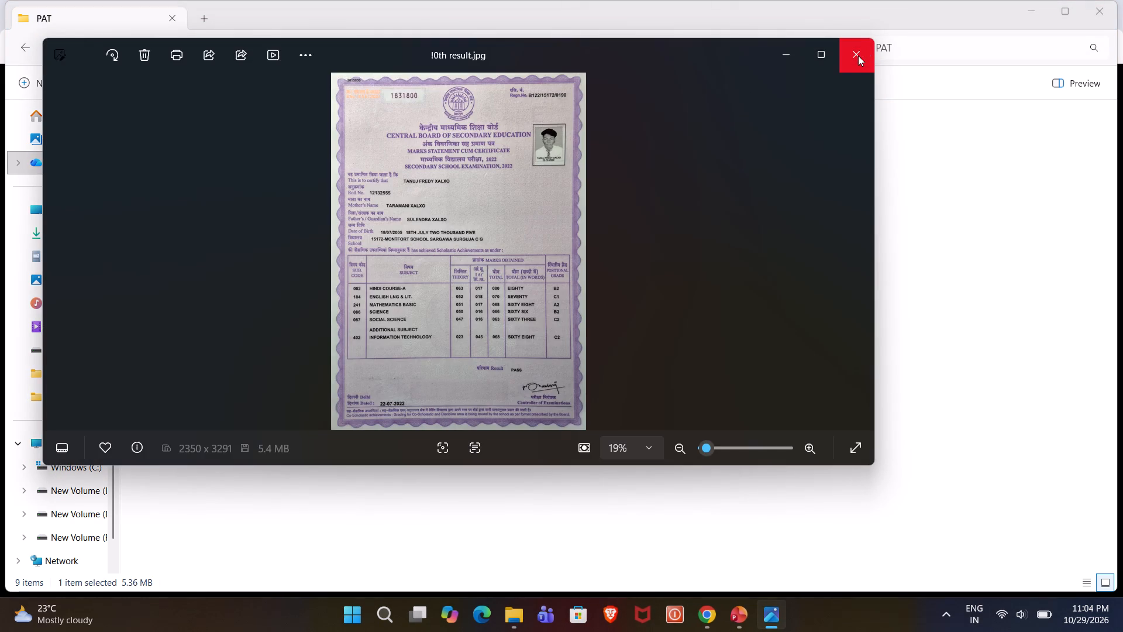
pyautogui.click(858, 54)
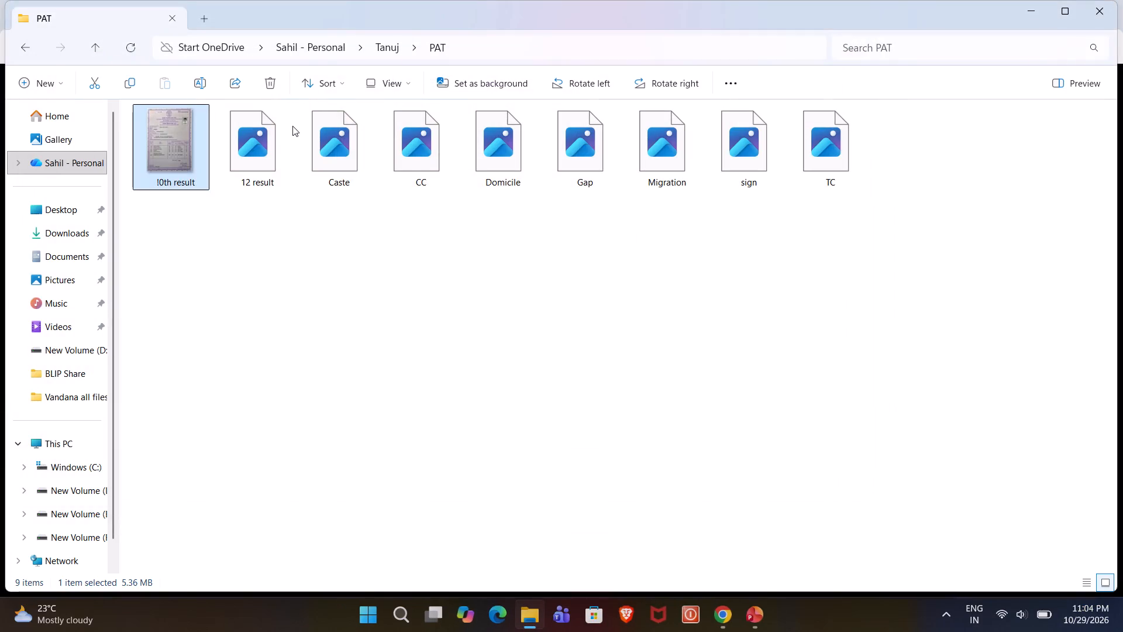
# Open the 12 result image and browse onward through the Caste, CC, Domicile, Gap and Migration images.
pyautogui.doubleClick(239, 140)
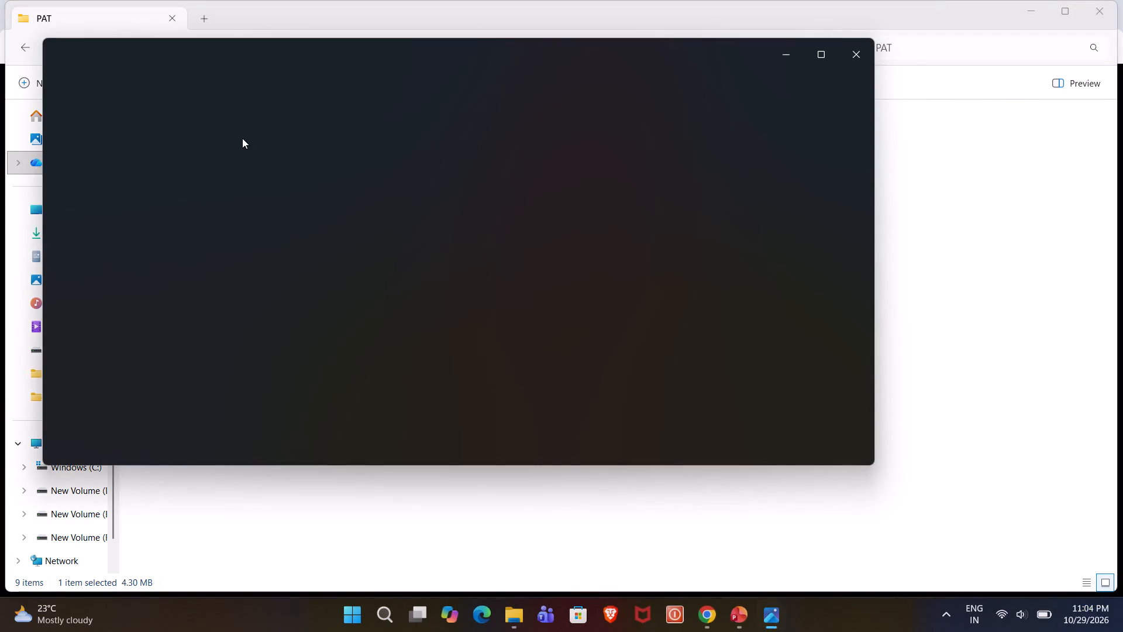
pyautogui.press('Right')
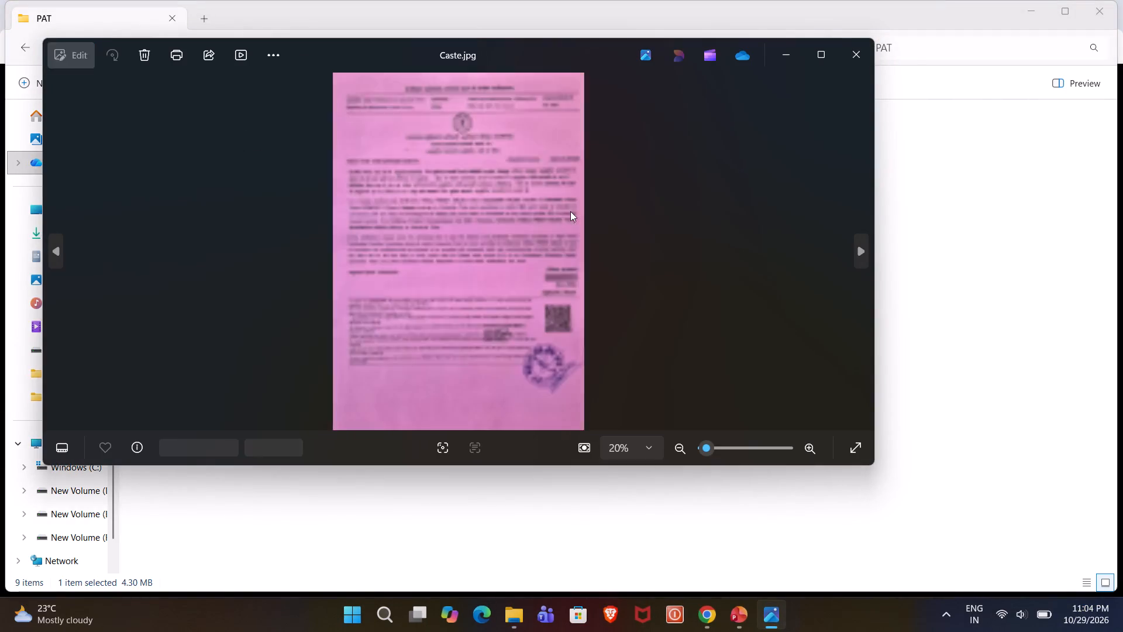
pyautogui.press('Right')
pyautogui.press('Right')
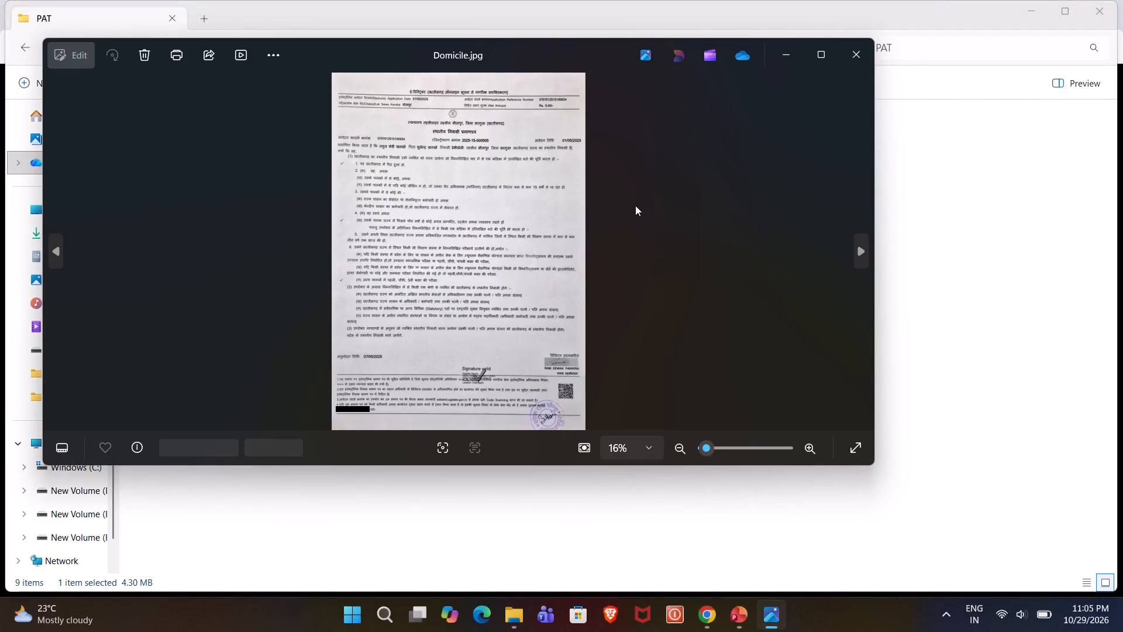
pyautogui.press('Right')
pyautogui.press('Right')
# Return to the Domicile image, examine its text up close, and continue on to the Migration image.
pyautogui.press('Left')
pyautogui.press('Left')
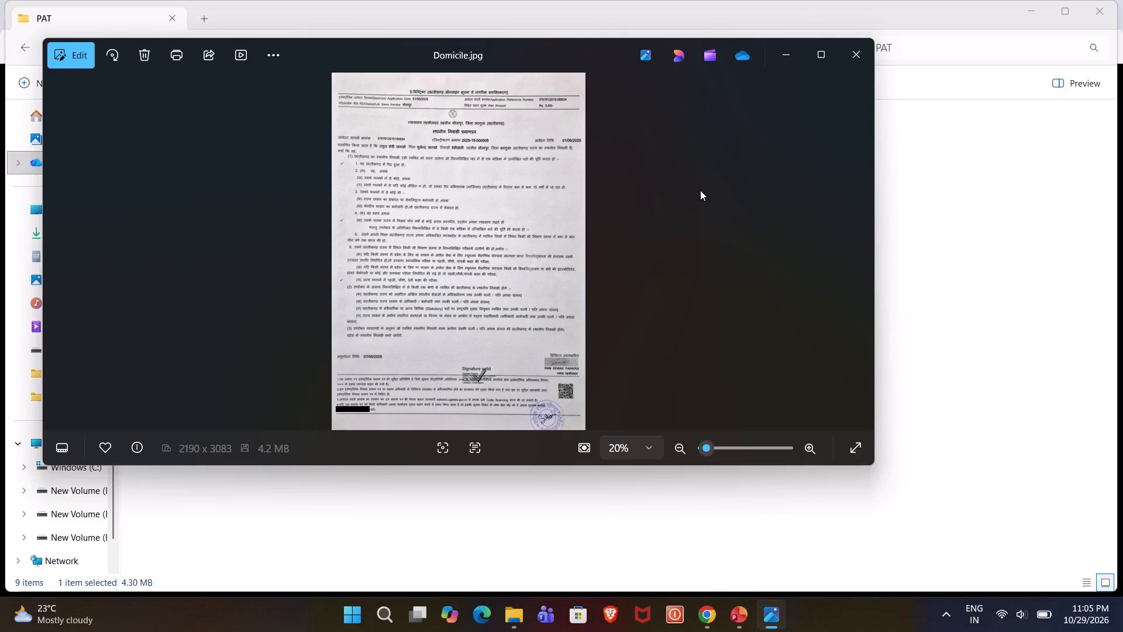
pyautogui.scroll(8, 539, 223)
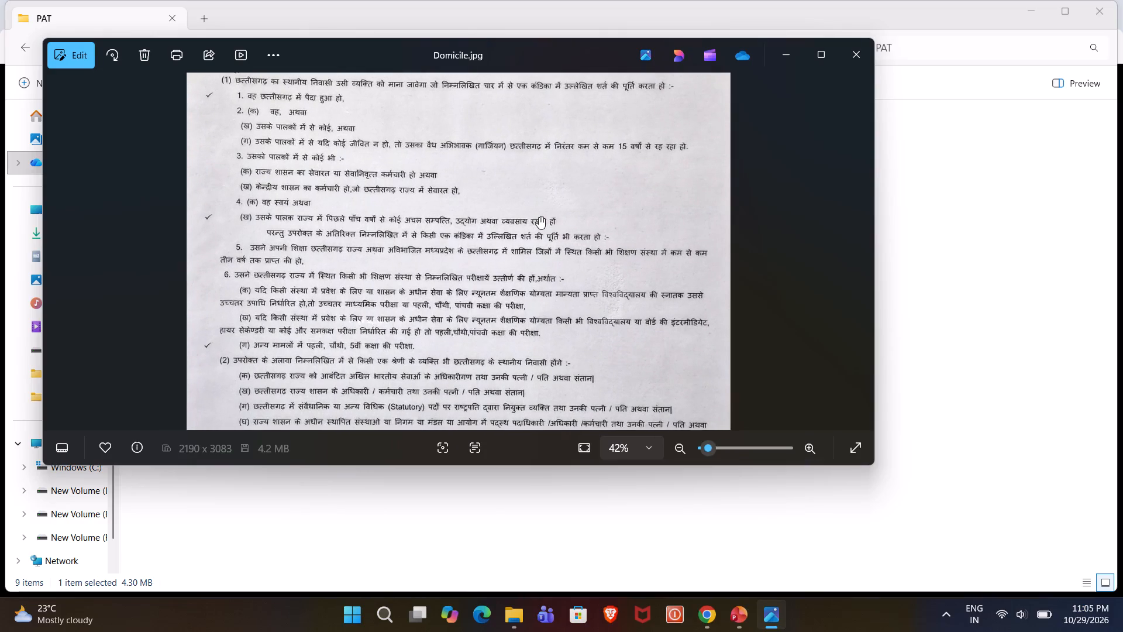
pyautogui.scroll(-12, 538, 217)
pyautogui.press('Right')
pyautogui.press('Right')
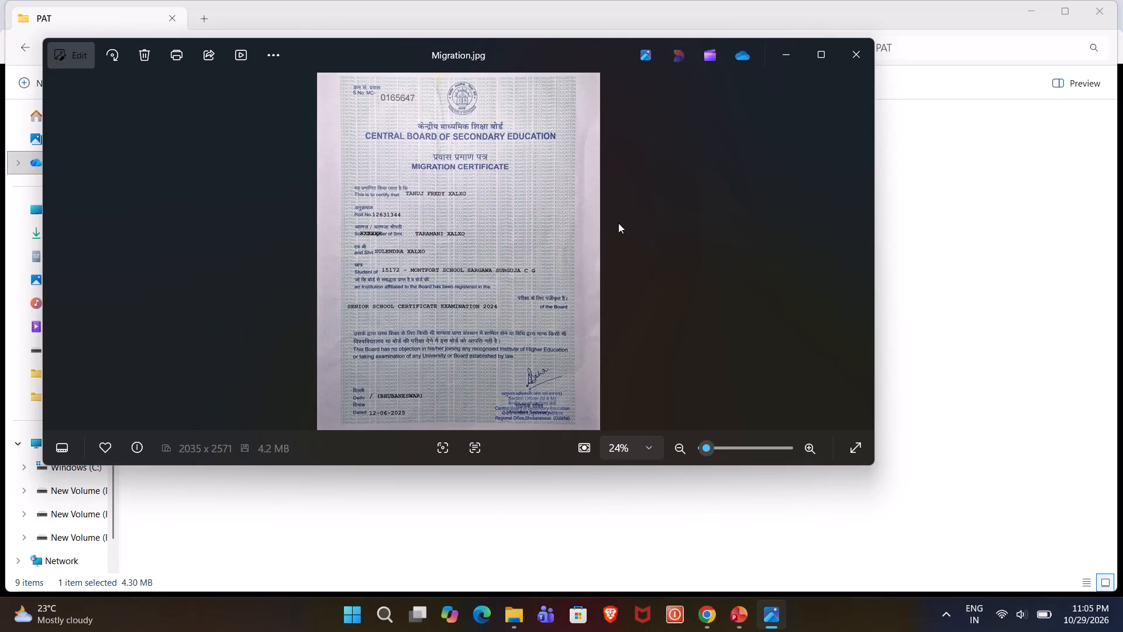
# Move on to the image after Migration and close the image viewer.
pyautogui.press('Right')
pyautogui.click(870, 46)
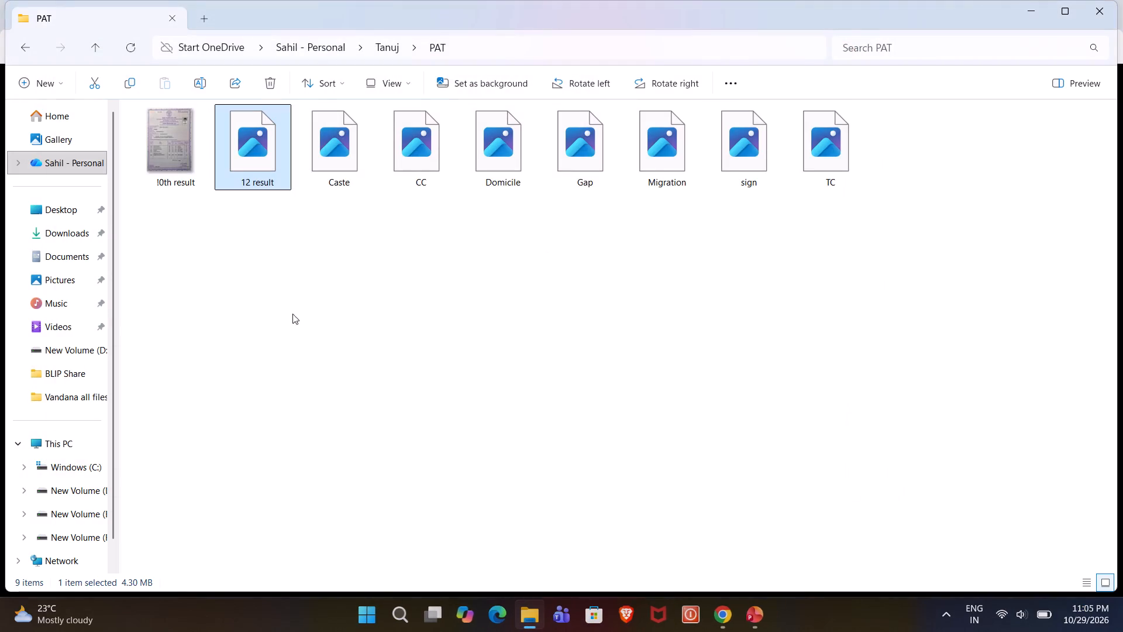
# Select the !0th result, 12 result, Caste and Domicile images together in the PAT folder.
pyautogui.click(244, 317)
pyautogui.moveTo(167, 224); pyautogui.dragTo(400, 202)
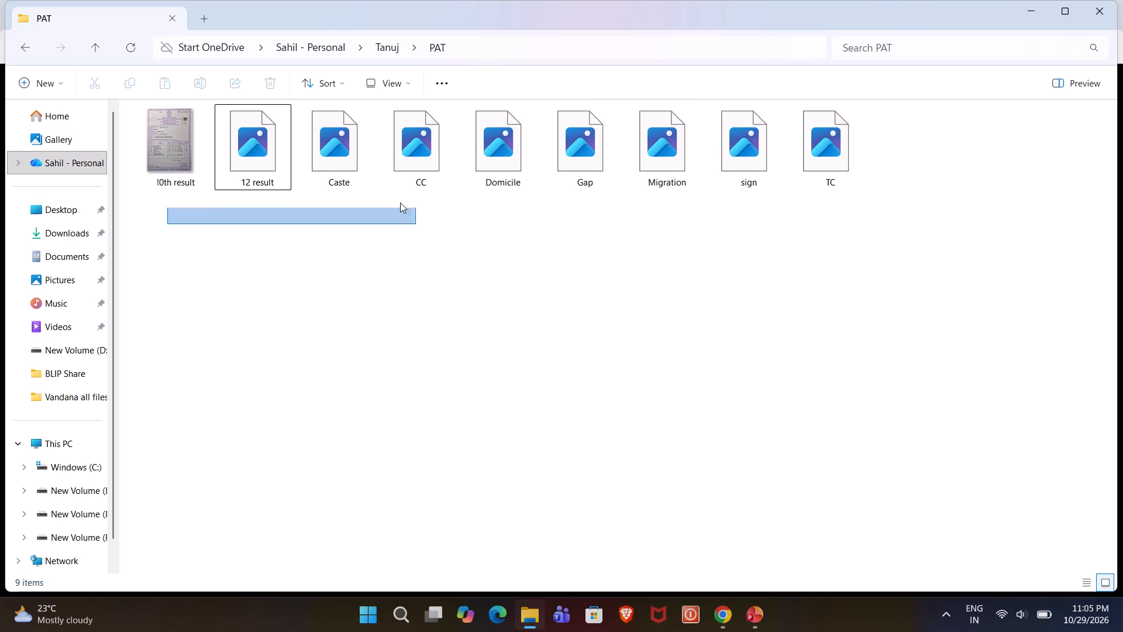
pyautogui.moveTo(400, 202); pyautogui.dragTo(332, 136)
pyautogui.keyDown('ctrl'); pyautogui.click(481, 160); pyautogui.keyUp('ctrl')
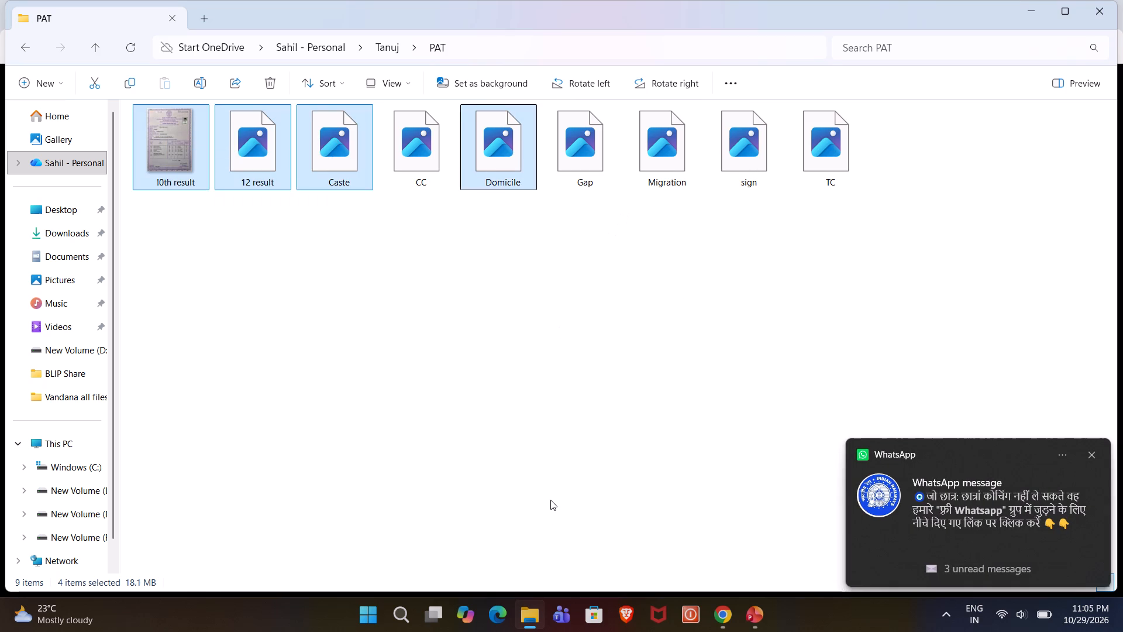
# Start a search of the installed apps for "wh".
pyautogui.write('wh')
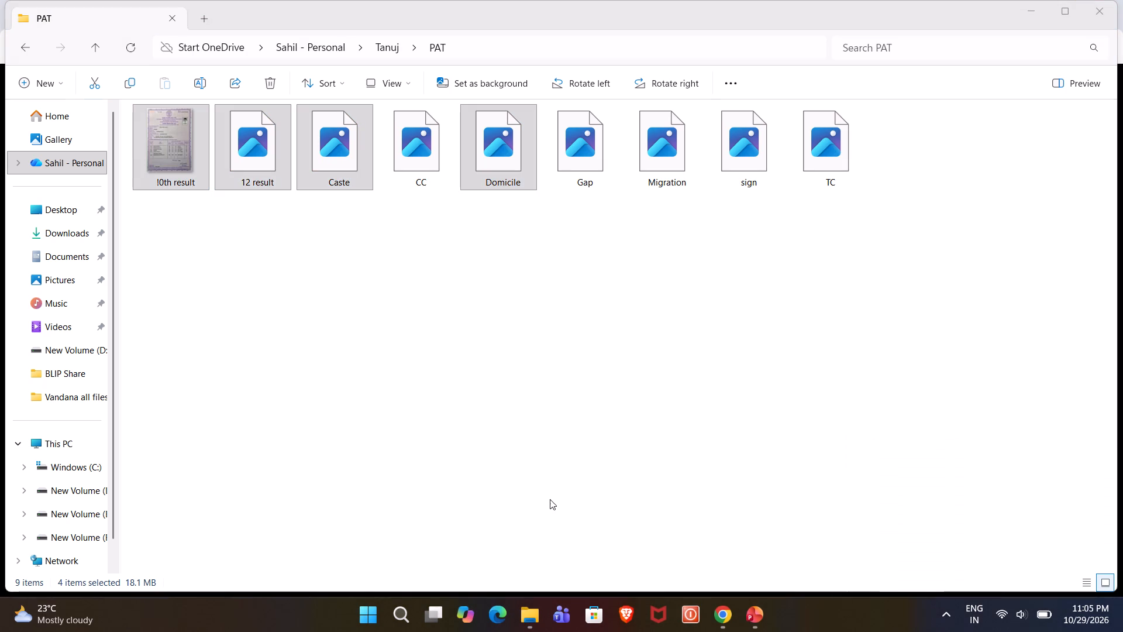
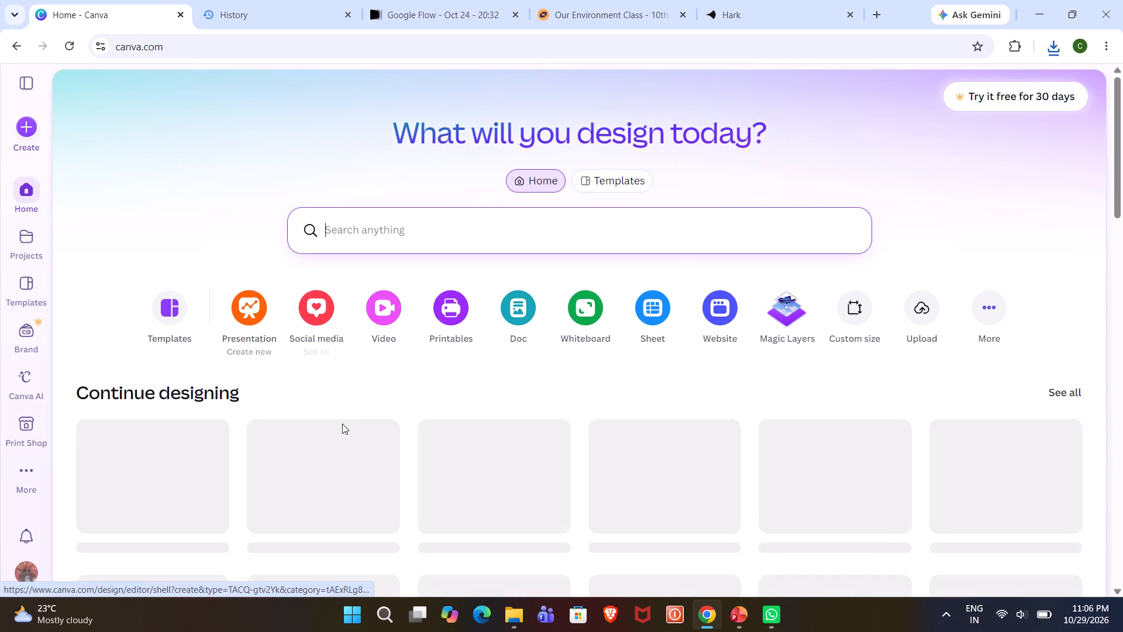
pyautogui.click(1051, 46)
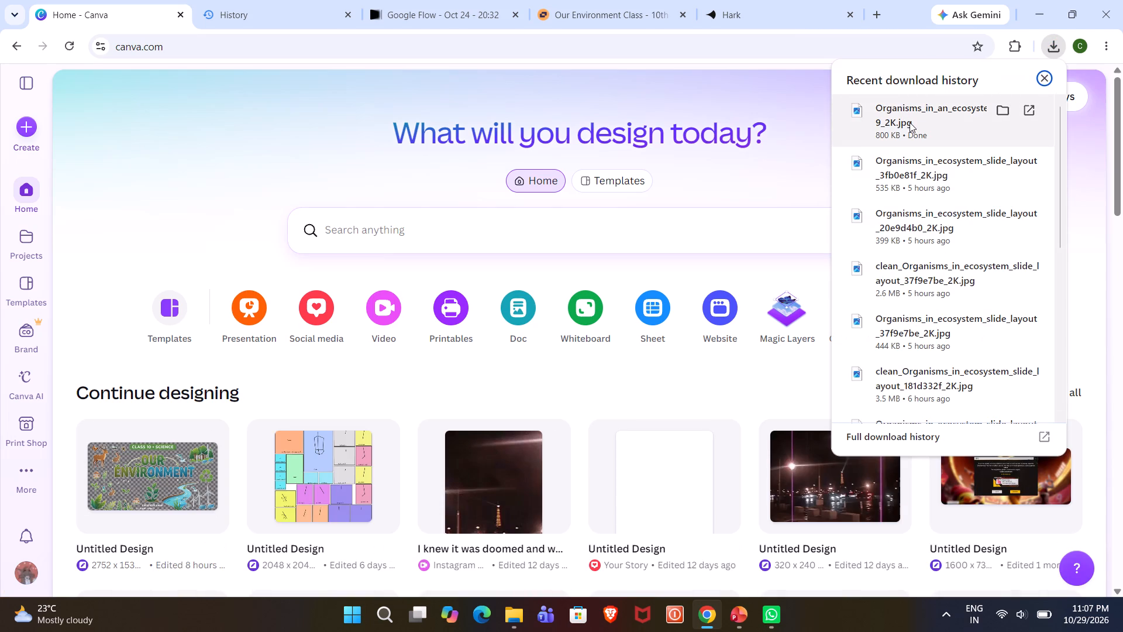
pyautogui.moveTo(910, 122); pyautogui.dragTo(530, 287)
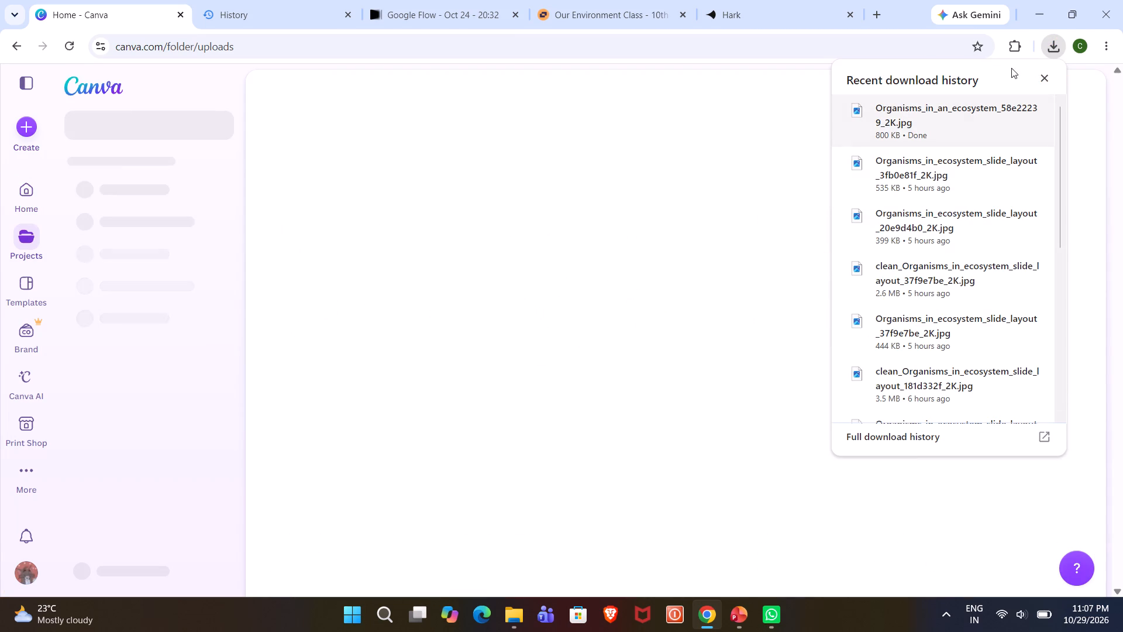
pyautogui.click(1039, 77)
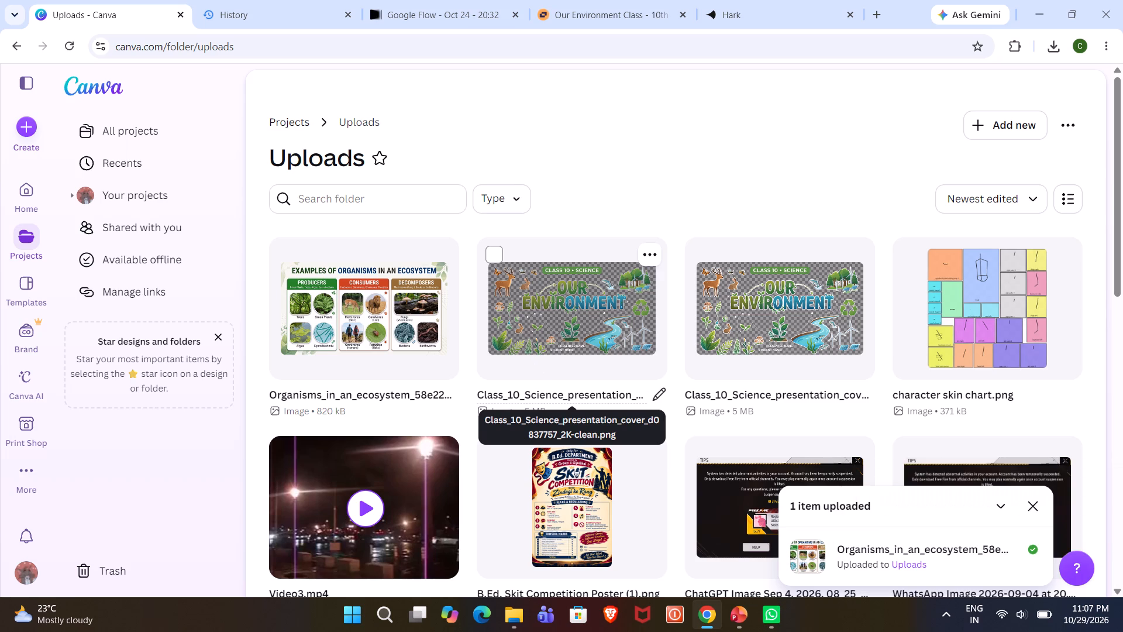
# Switch from the Canva uploads page to another open application window.
pyautogui.hotkey('alt', 'Tab')
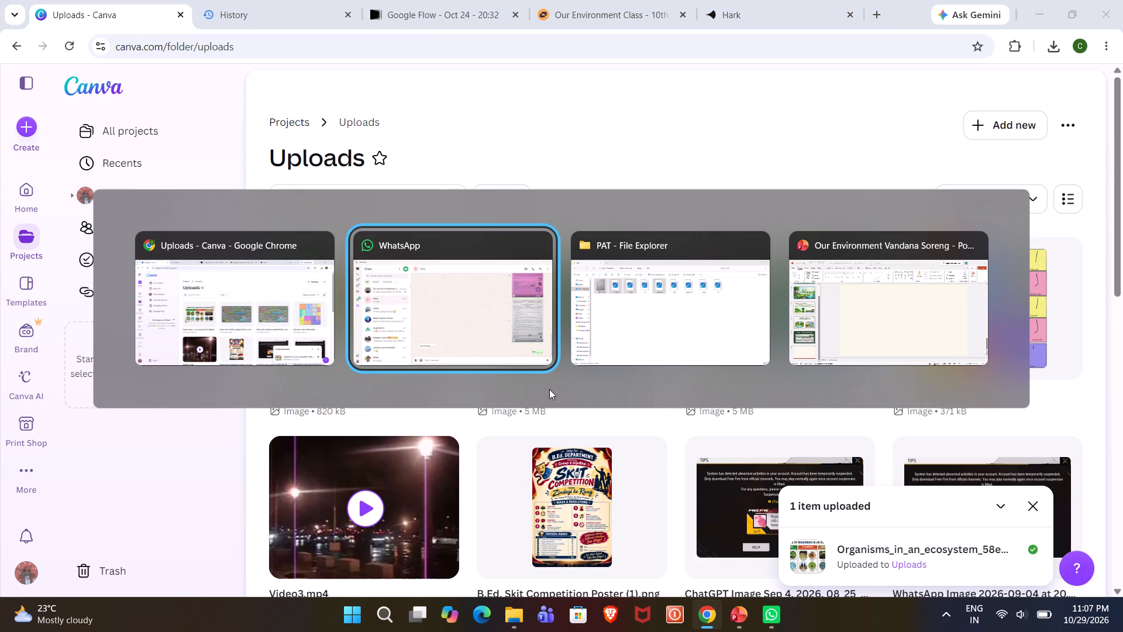
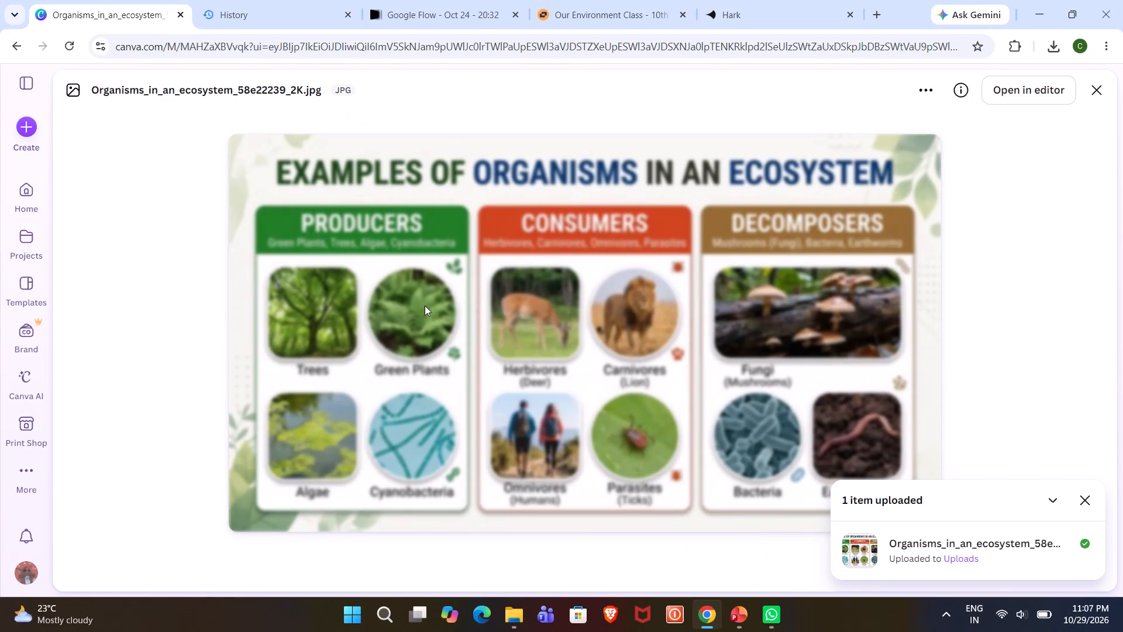
# Open the uploaded Organisms_in_an_ecosystem 2K image in the design editor.
pyautogui.click(1021, 91)
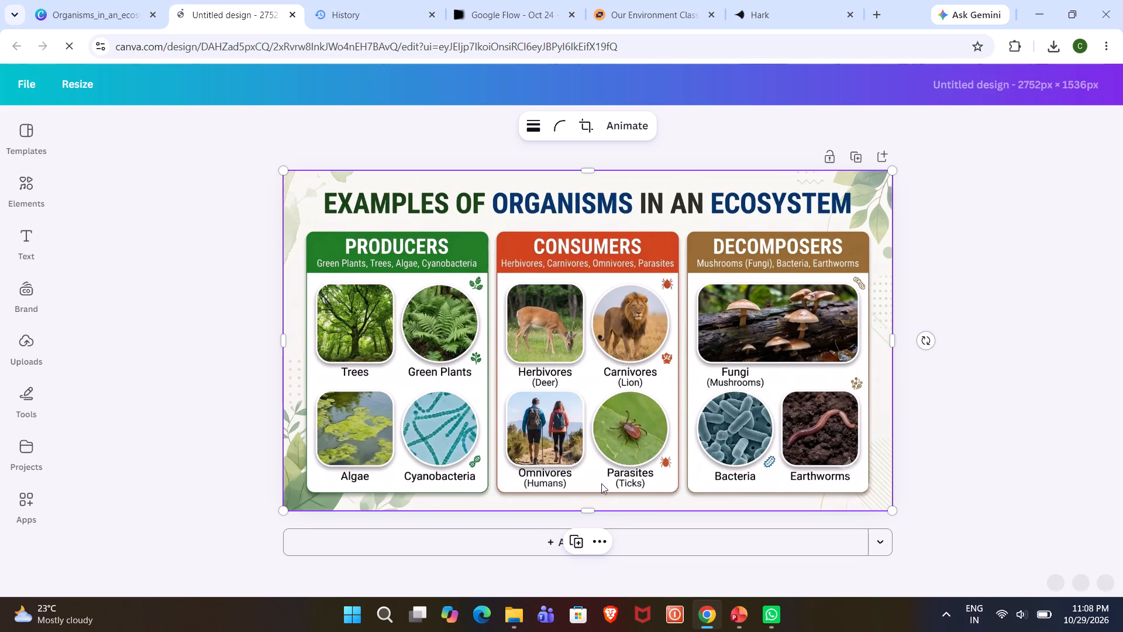
pyautogui.click(781, 273)
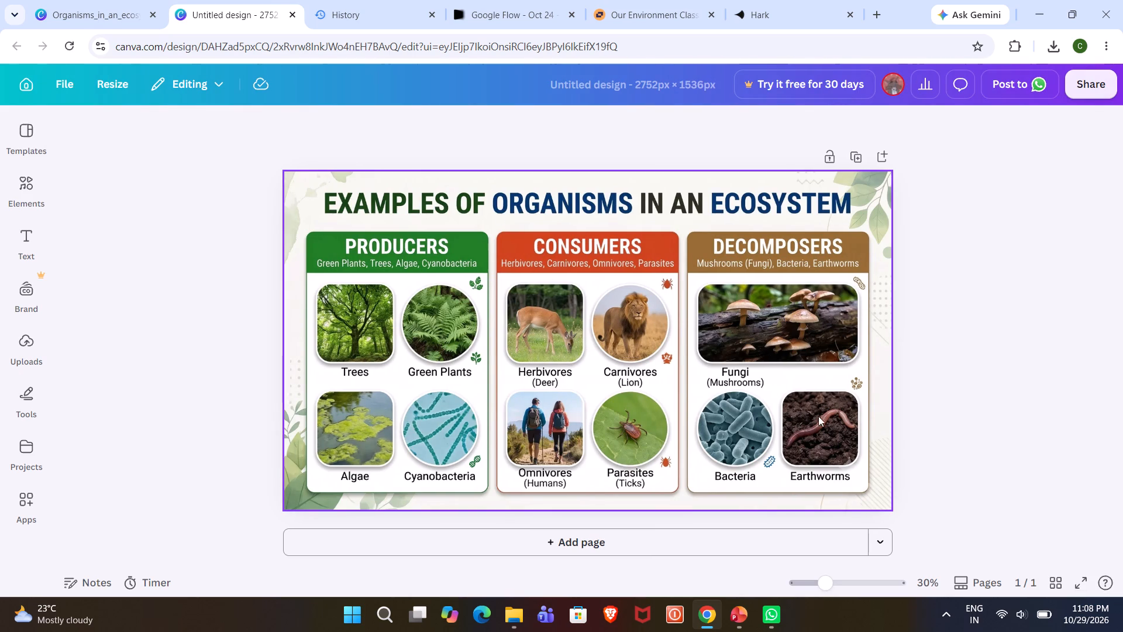
# Examine the ecosystem image up close, checking the Consumers and Decomposers pictures and their surroundings for flaws.
pyautogui.keyDown('ctrl'); pyautogui.scroll(4, 897, 435); pyautogui.keyUp('ctrl')
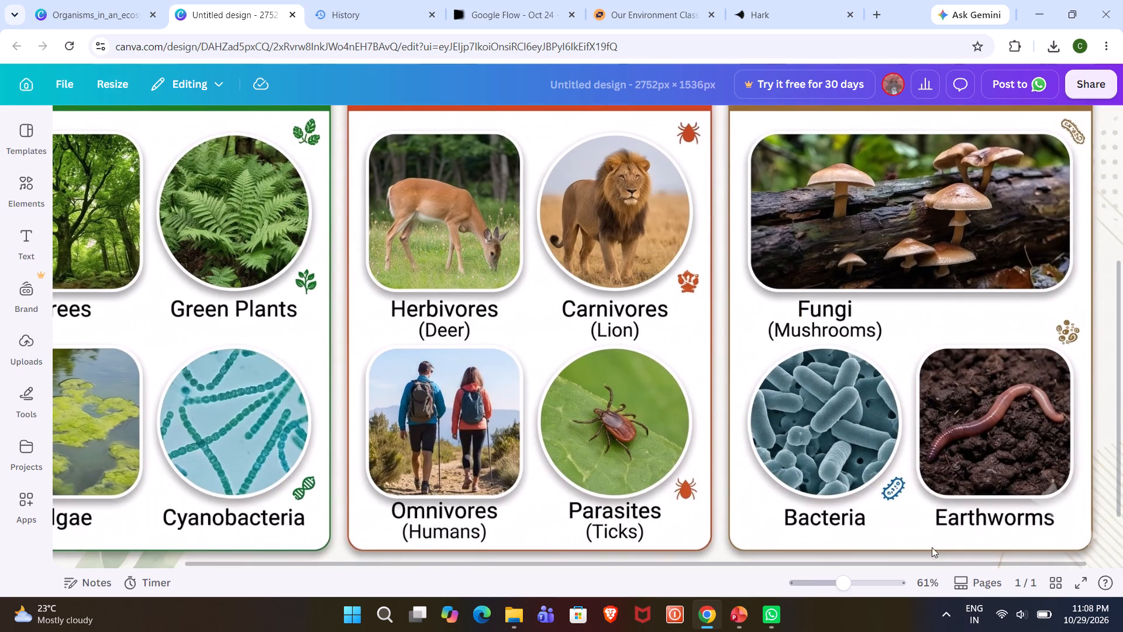
pyautogui.click(849, 586)
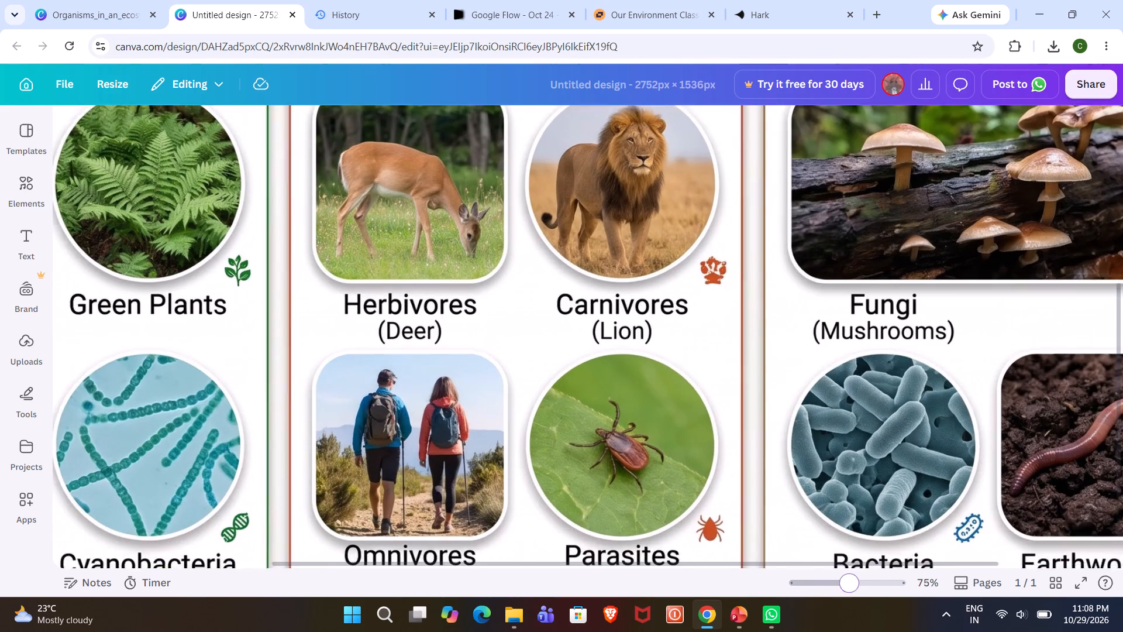
pyautogui.moveTo(892, 470); pyautogui.dragTo(617, 401)
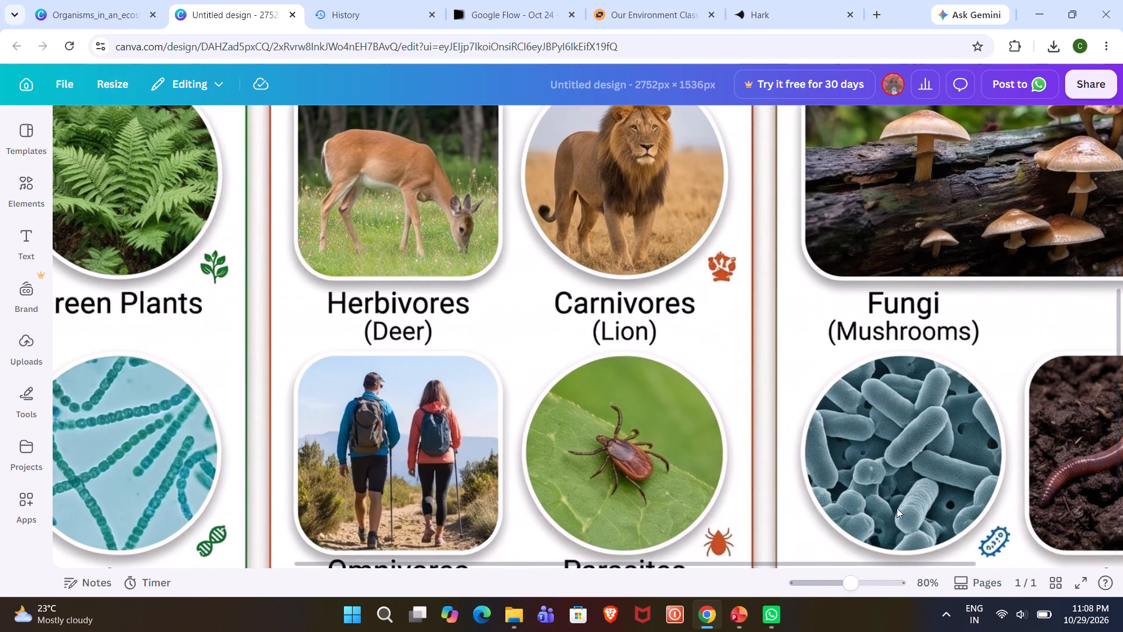
pyautogui.moveTo(614, 560); pyautogui.dragTo(733, 560)
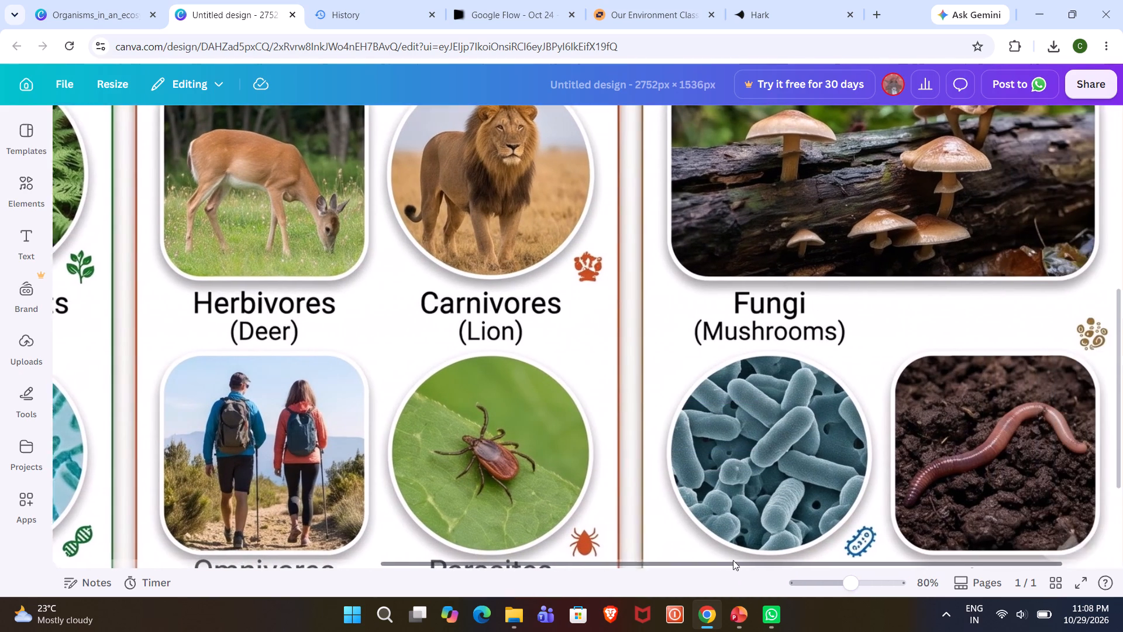
pyautogui.moveTo(733, 560); pyautogui.dragTo(821, 575)
pyautogui.scroll(-2, 891, 446)
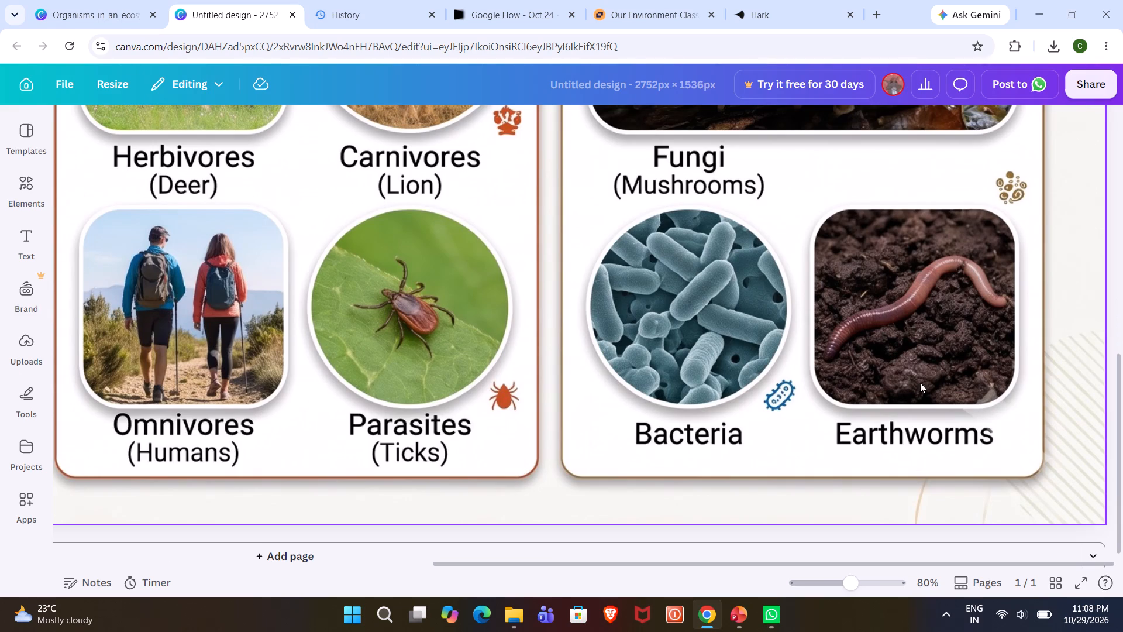
pyautogui.keyDown('ctrl'); pyautogui.scroll(2, 1057, 442); pyautogui.keyUp('ctrl')
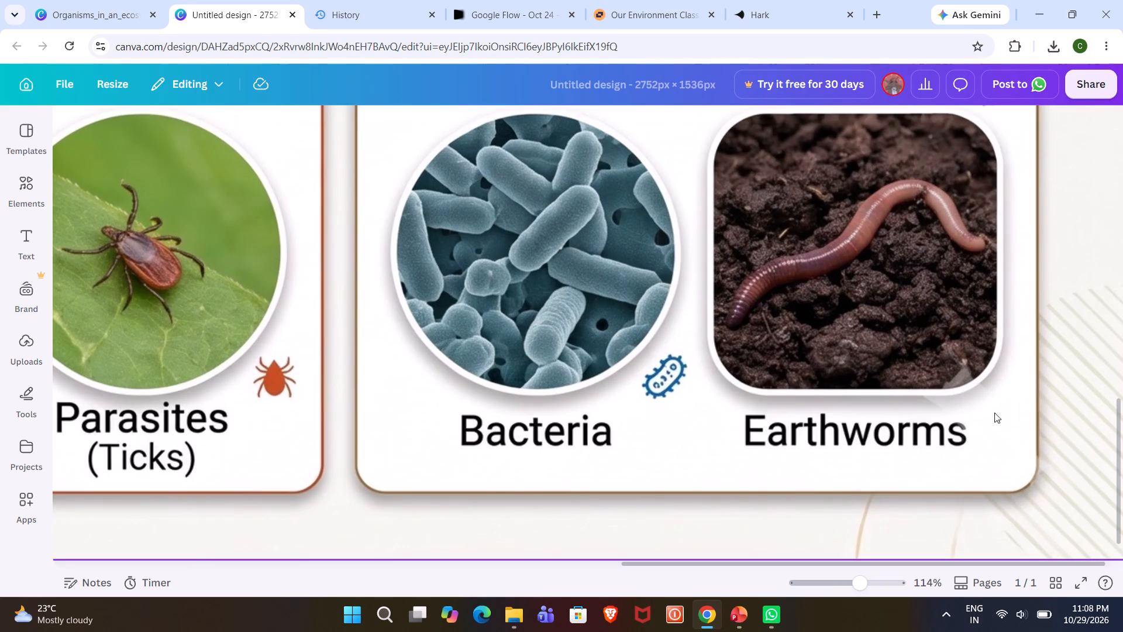
pyautogui.moveTo(787, 563); pyautogui.dragTo(842, 573)
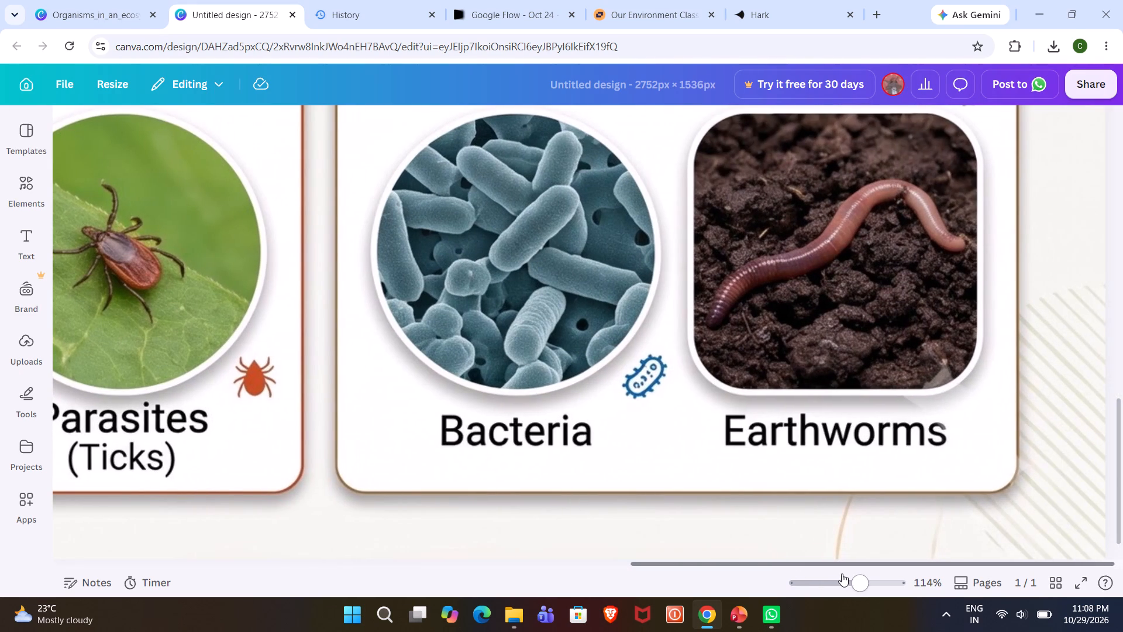
pyautogui.moveTo(842, 573); pyautogui.dragTo(843, 573)
pyautogui.scroll(2, 682, 293)
pyautogui.scroll(6, 384, 228)
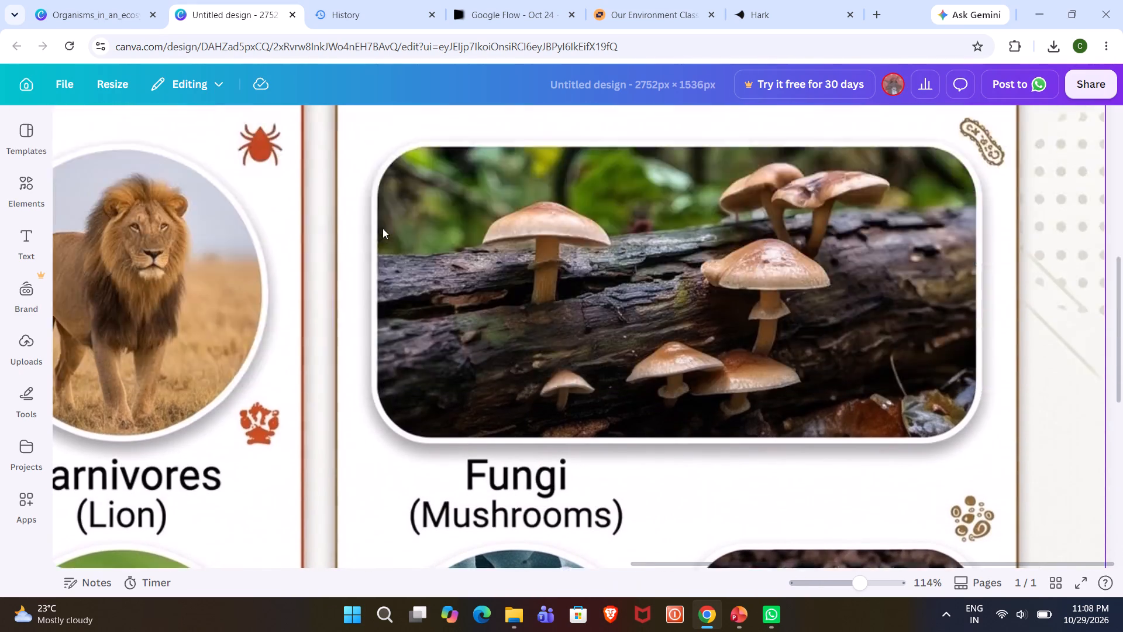
pyautogui.scroll(9, 383, 228)
# Set up the Draw marker with a dark brown sampled from the soil in the Earthworms photo.
pyautogui.click(343, 245)
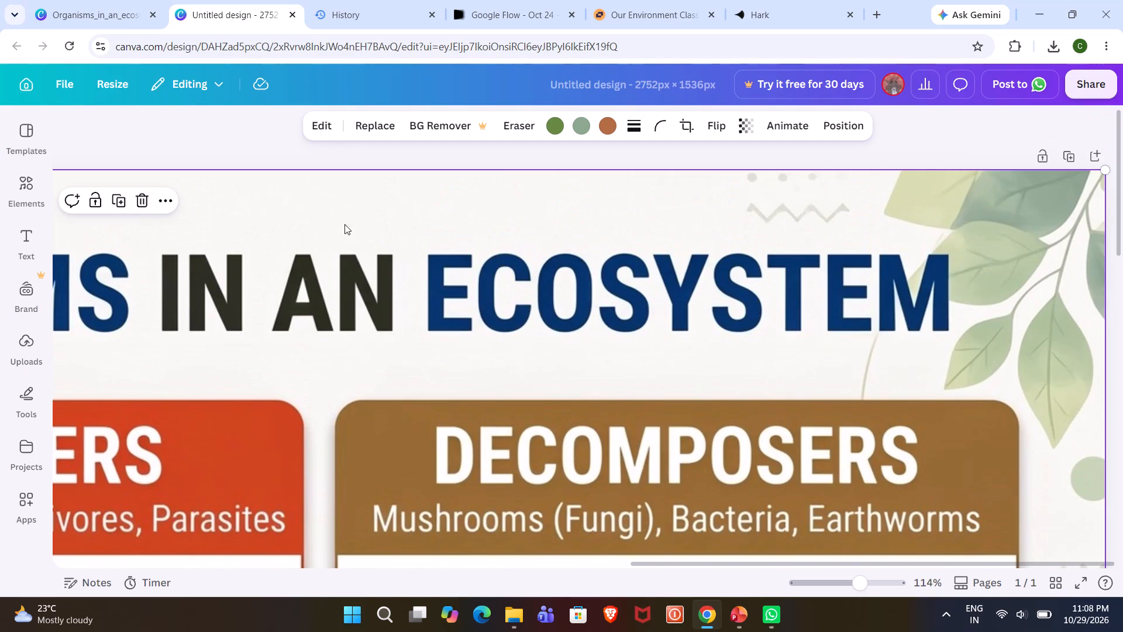
pyautogui.click(329, 134)
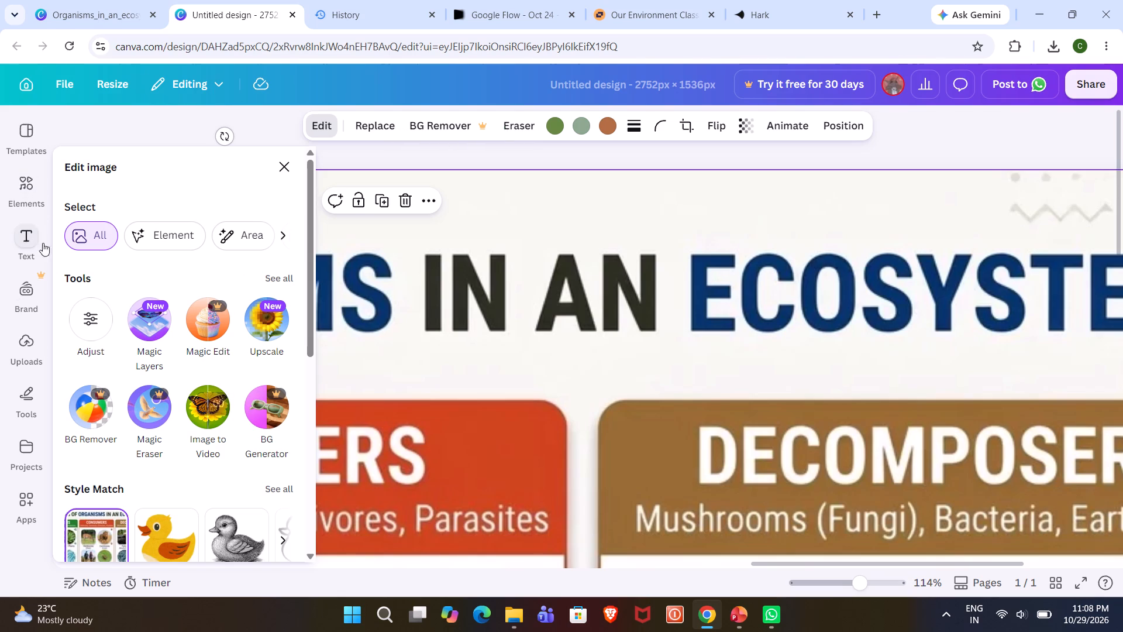
pyautogui.click(36, 400)
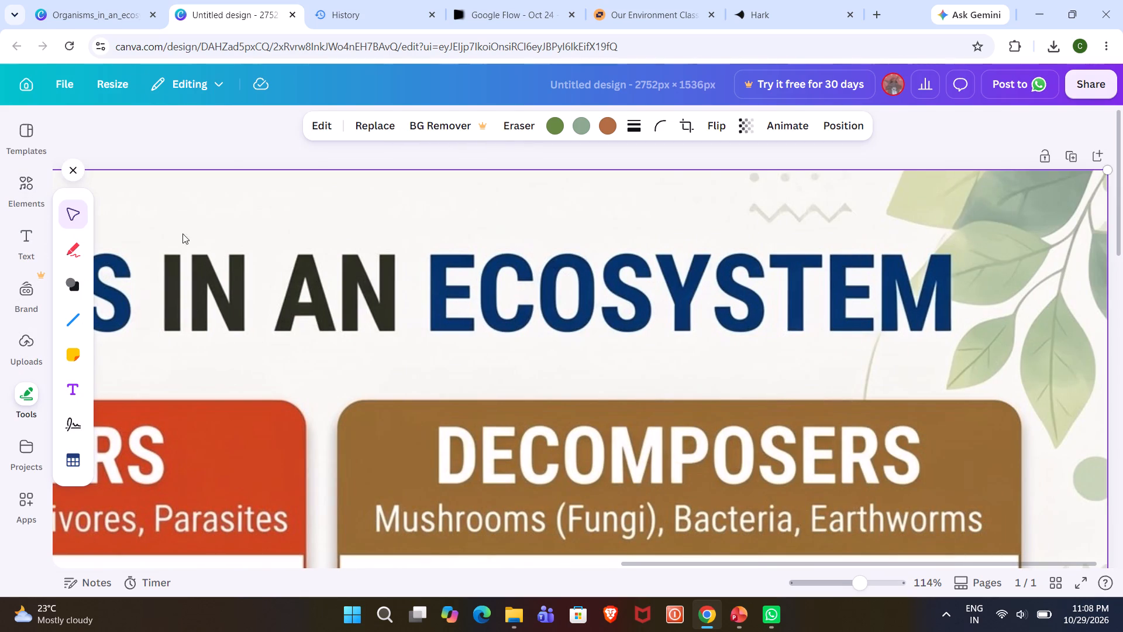
pyautogui.click(68, 257)
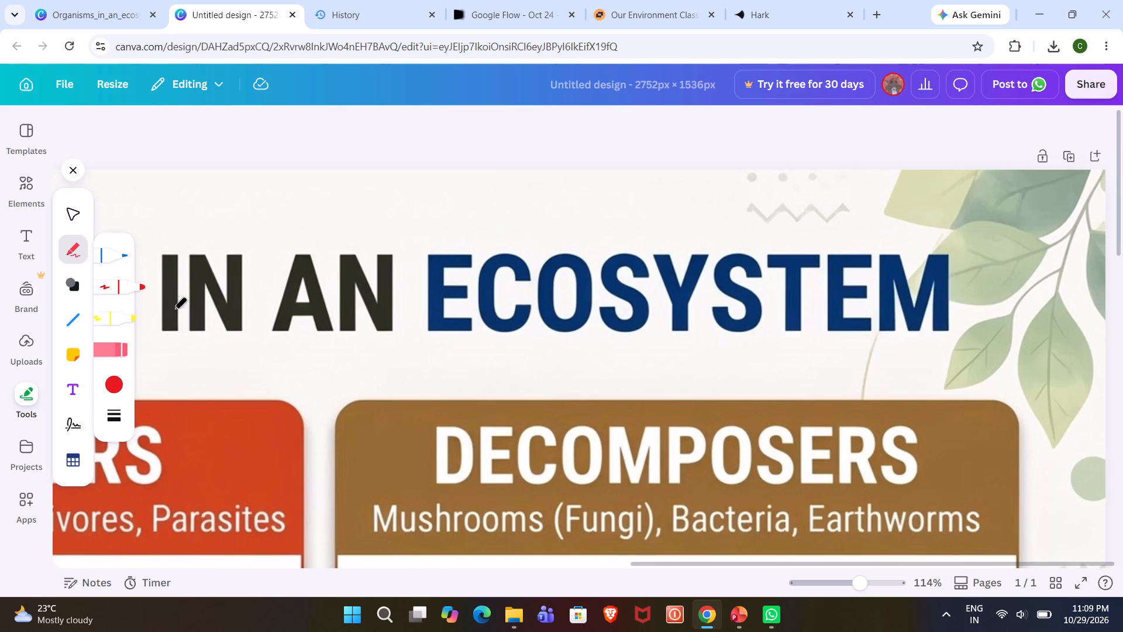
pyautogui.click(108, 312)
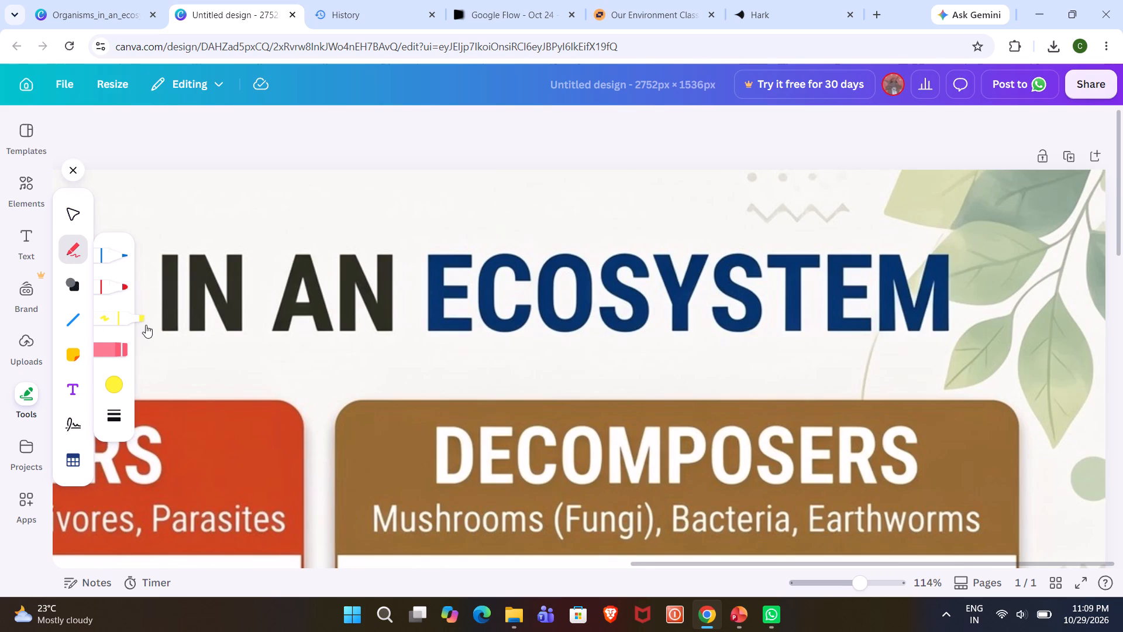
pyautogui.click(112, 277)
pyautogui.click(110, 285)
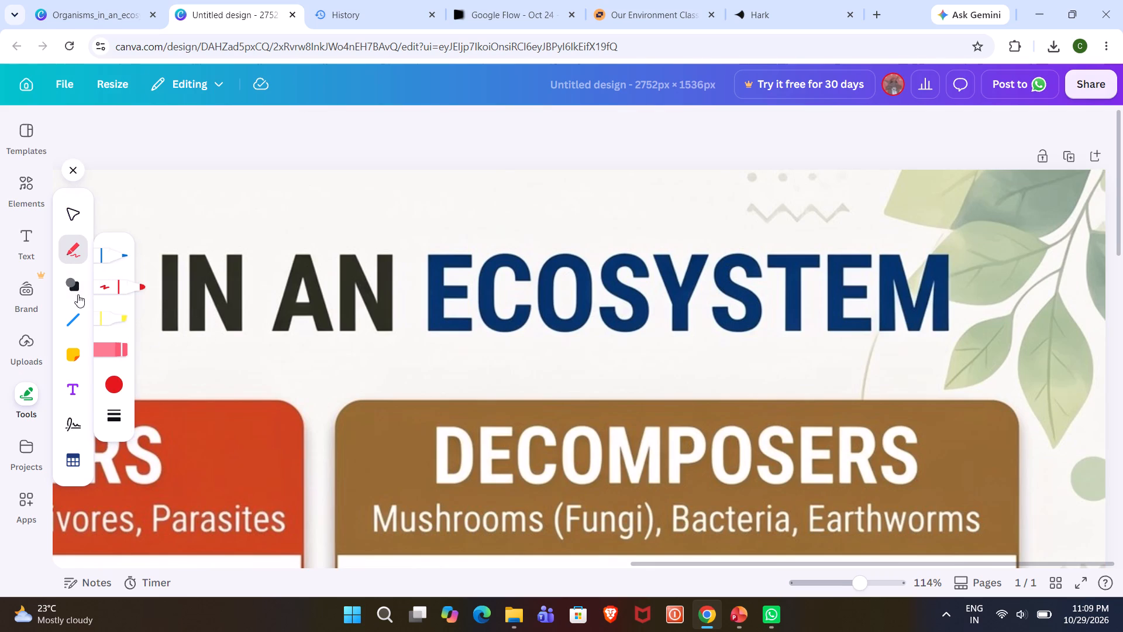
pyautogui.click(125, 374)
pyautogui.click(119, 373)
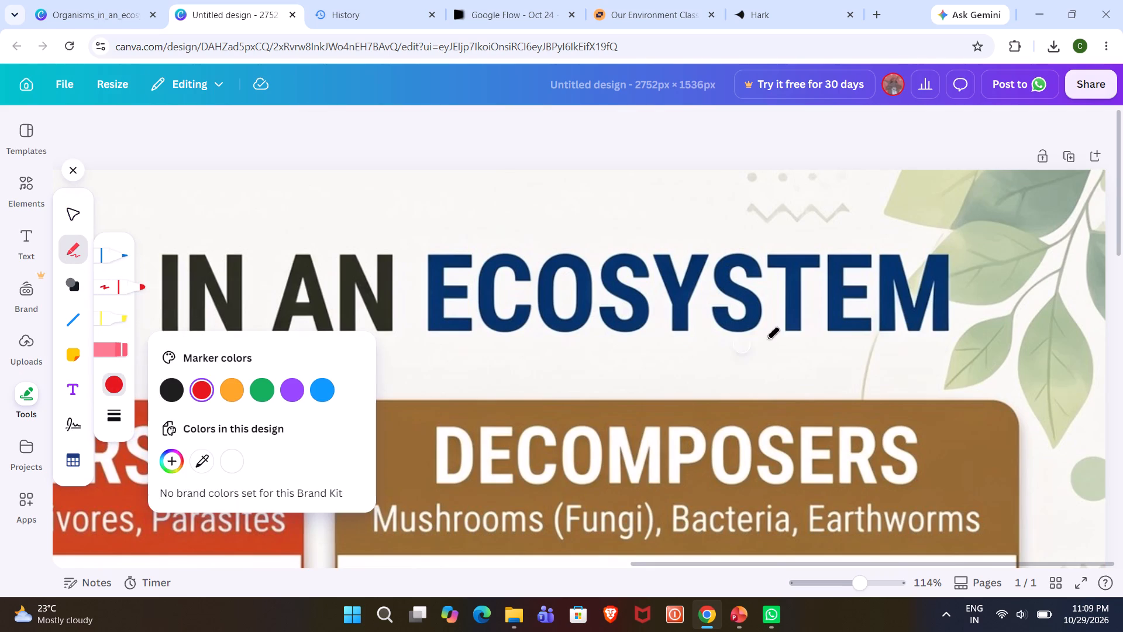
pyautogui.scroll(-12, 762, 331)
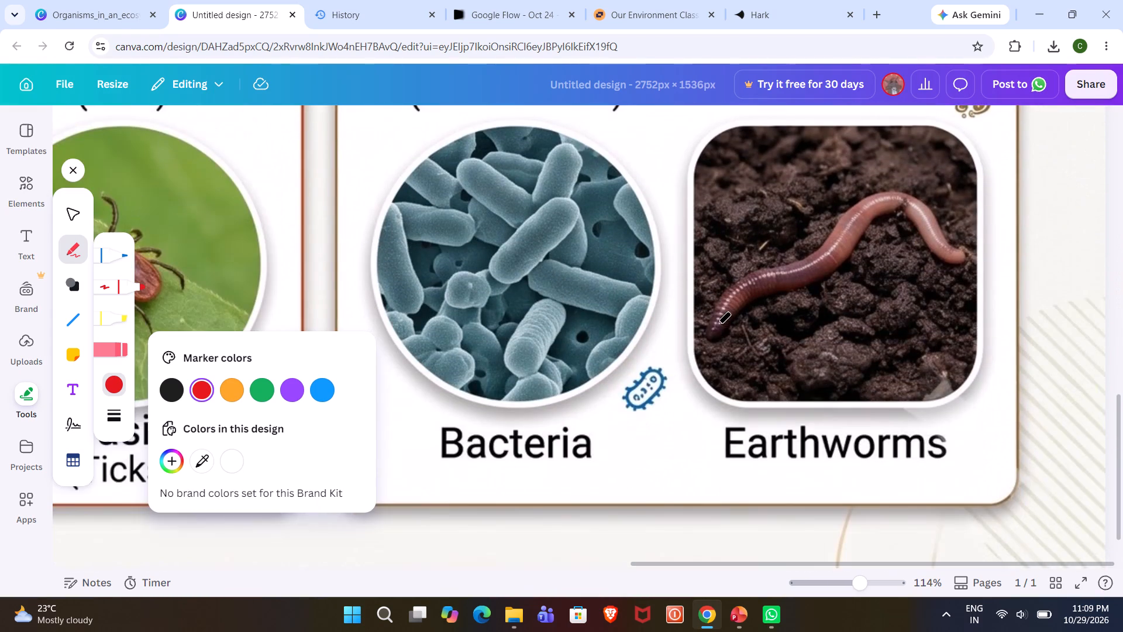
pyautogui.click(199, 460)
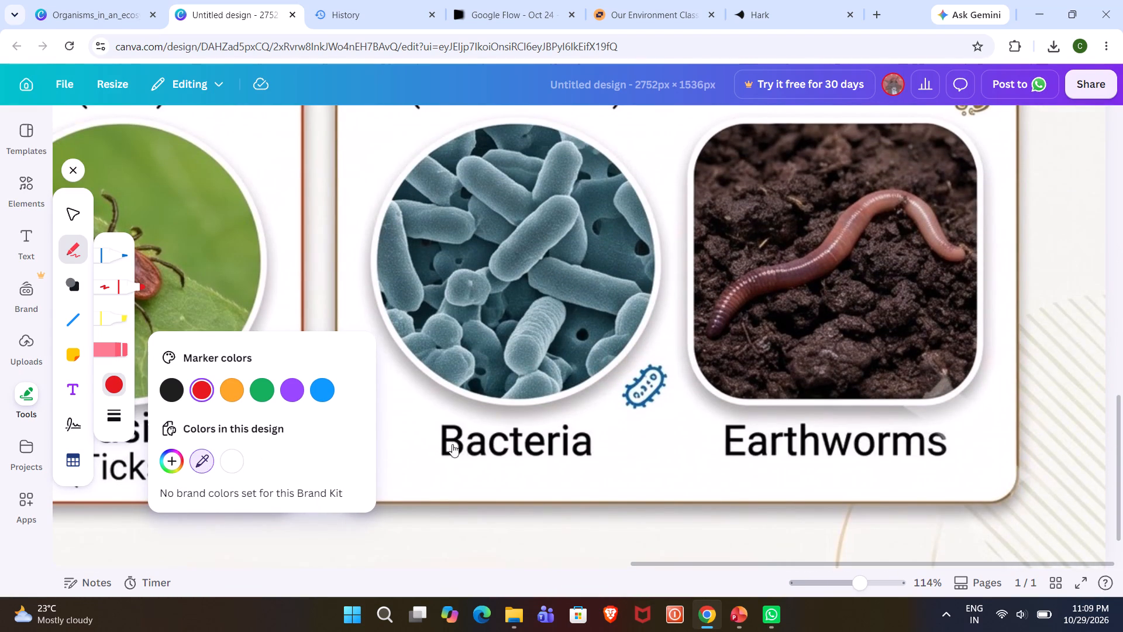
pyautogui.click(933, 377)
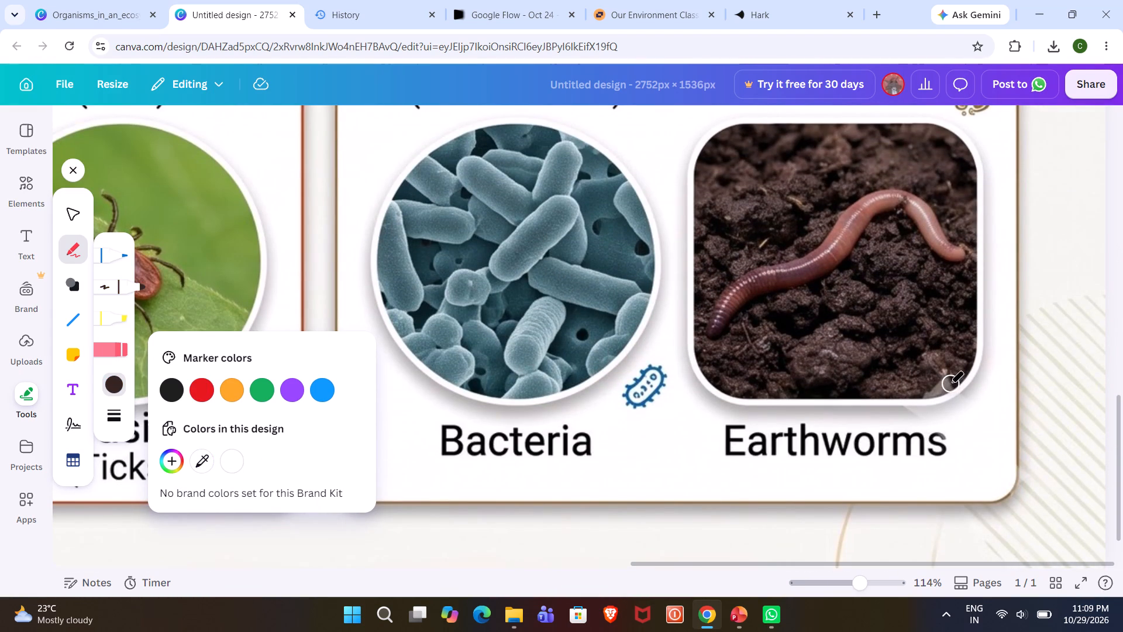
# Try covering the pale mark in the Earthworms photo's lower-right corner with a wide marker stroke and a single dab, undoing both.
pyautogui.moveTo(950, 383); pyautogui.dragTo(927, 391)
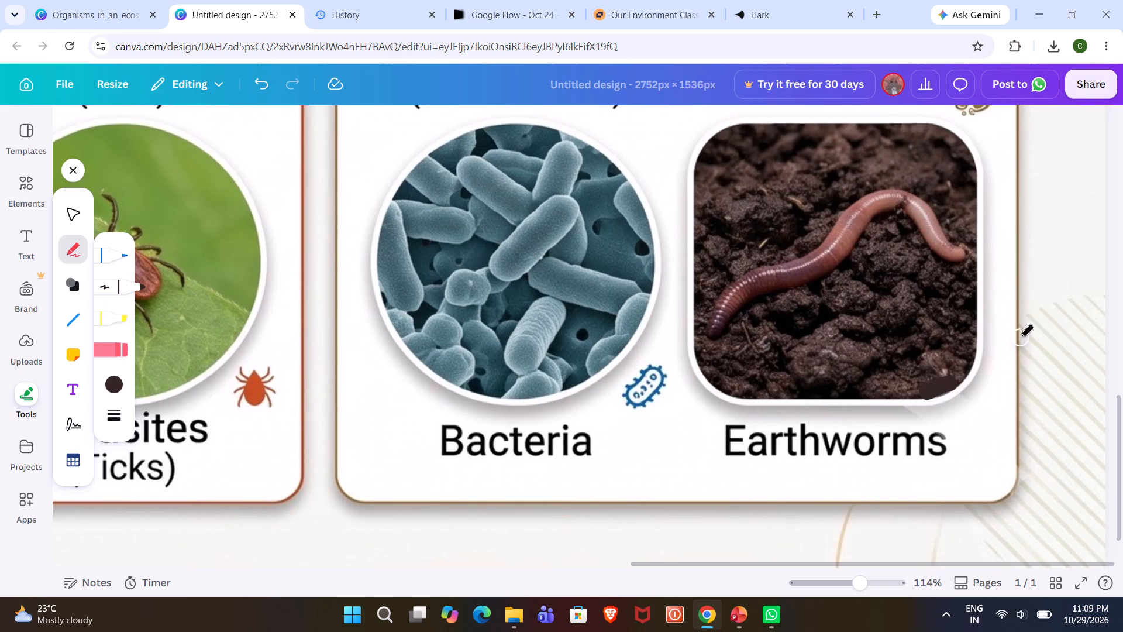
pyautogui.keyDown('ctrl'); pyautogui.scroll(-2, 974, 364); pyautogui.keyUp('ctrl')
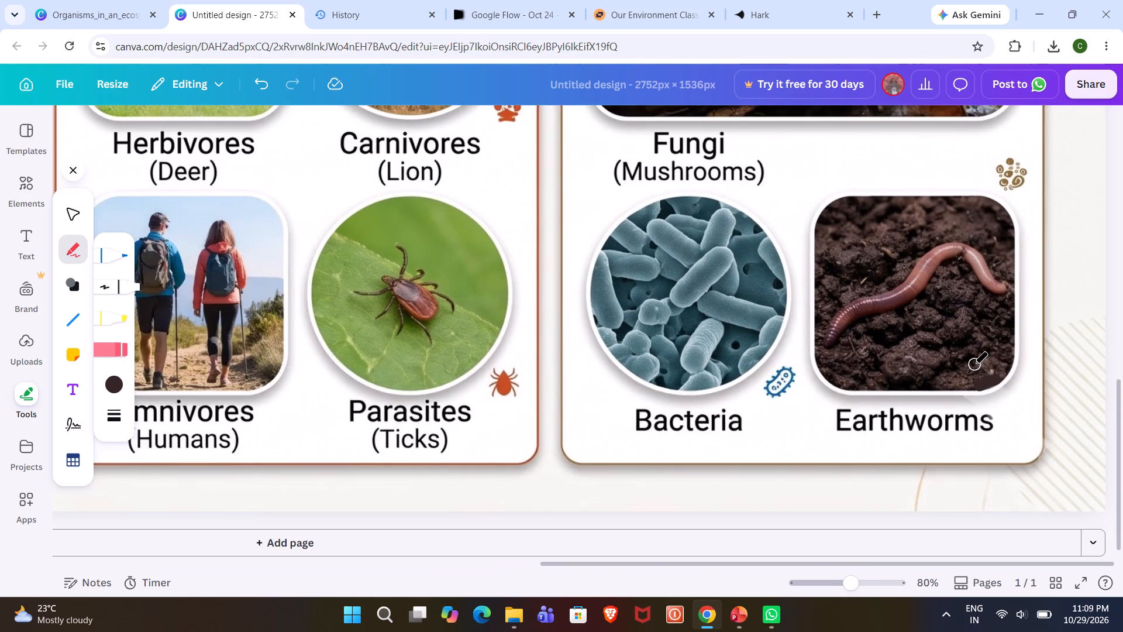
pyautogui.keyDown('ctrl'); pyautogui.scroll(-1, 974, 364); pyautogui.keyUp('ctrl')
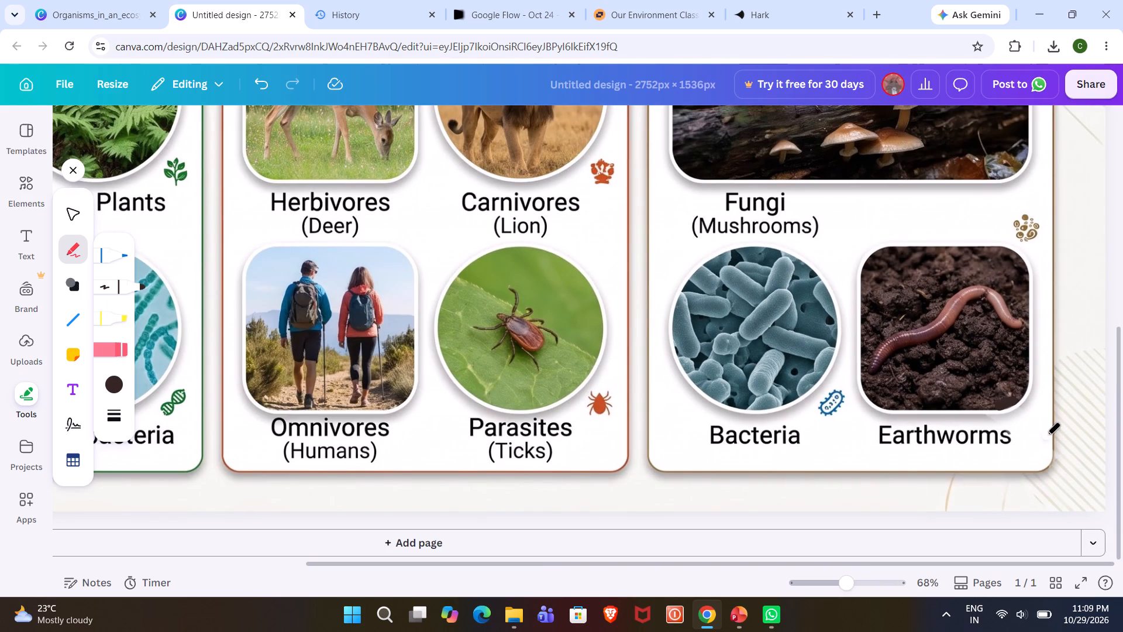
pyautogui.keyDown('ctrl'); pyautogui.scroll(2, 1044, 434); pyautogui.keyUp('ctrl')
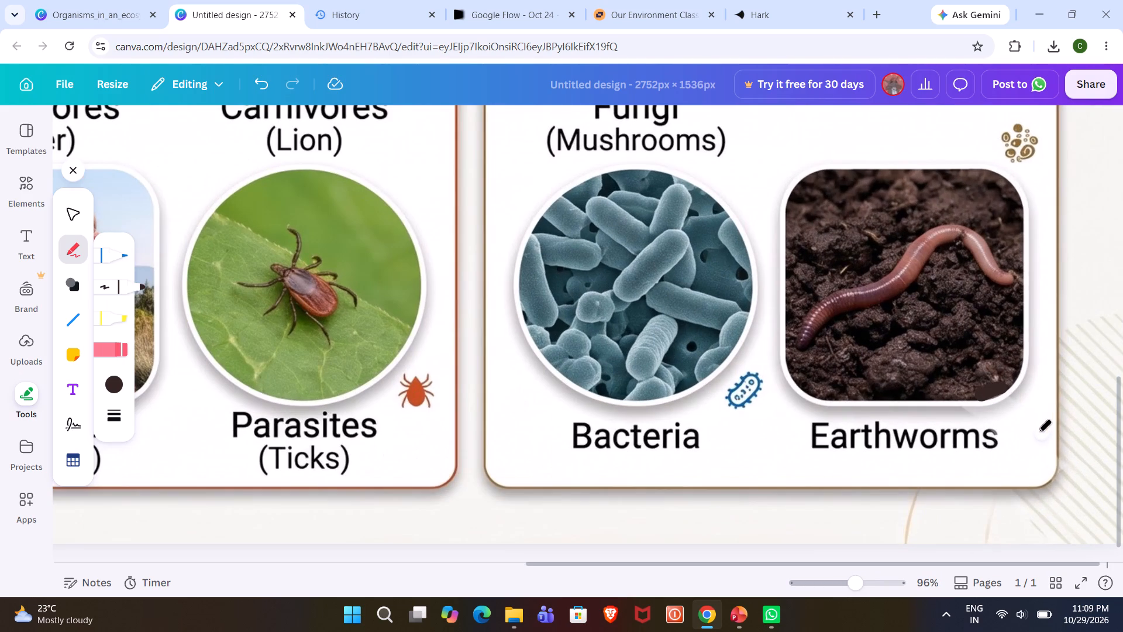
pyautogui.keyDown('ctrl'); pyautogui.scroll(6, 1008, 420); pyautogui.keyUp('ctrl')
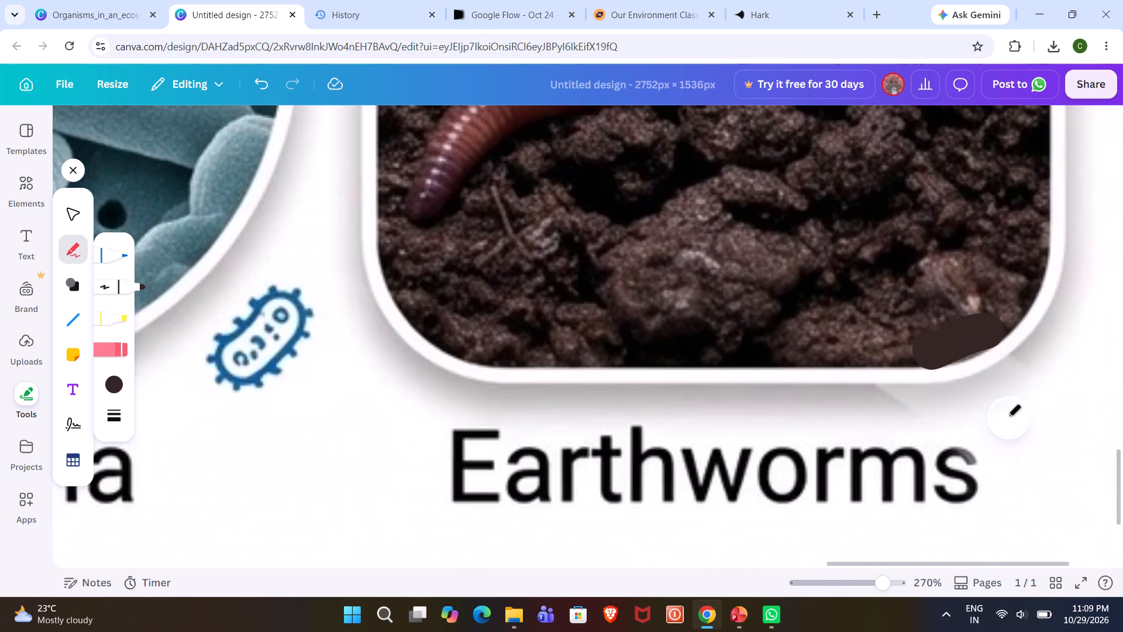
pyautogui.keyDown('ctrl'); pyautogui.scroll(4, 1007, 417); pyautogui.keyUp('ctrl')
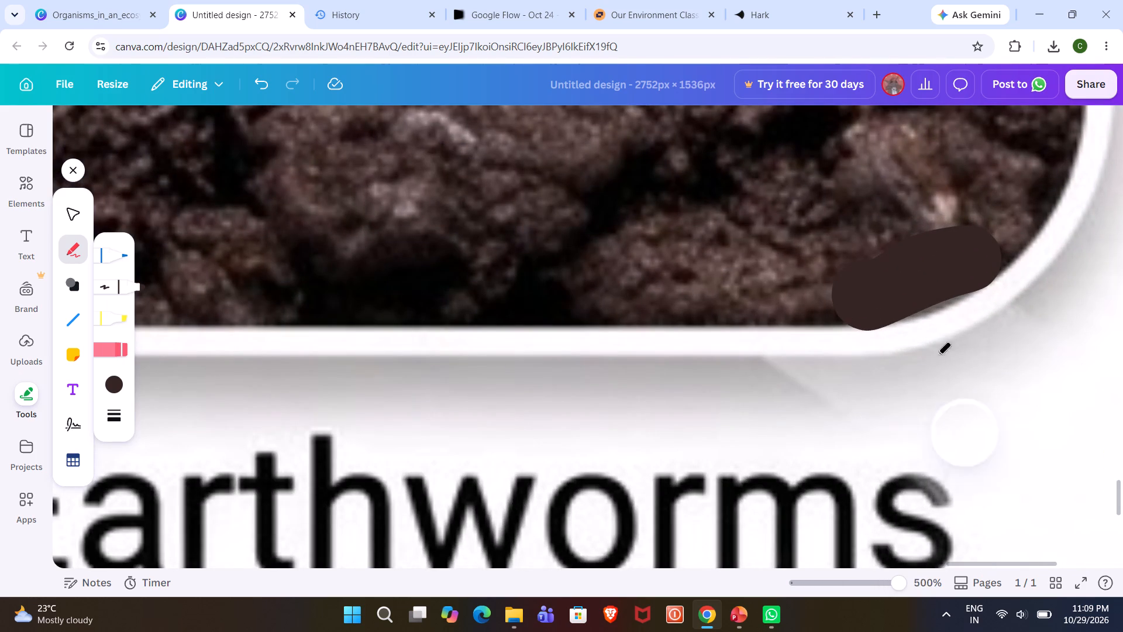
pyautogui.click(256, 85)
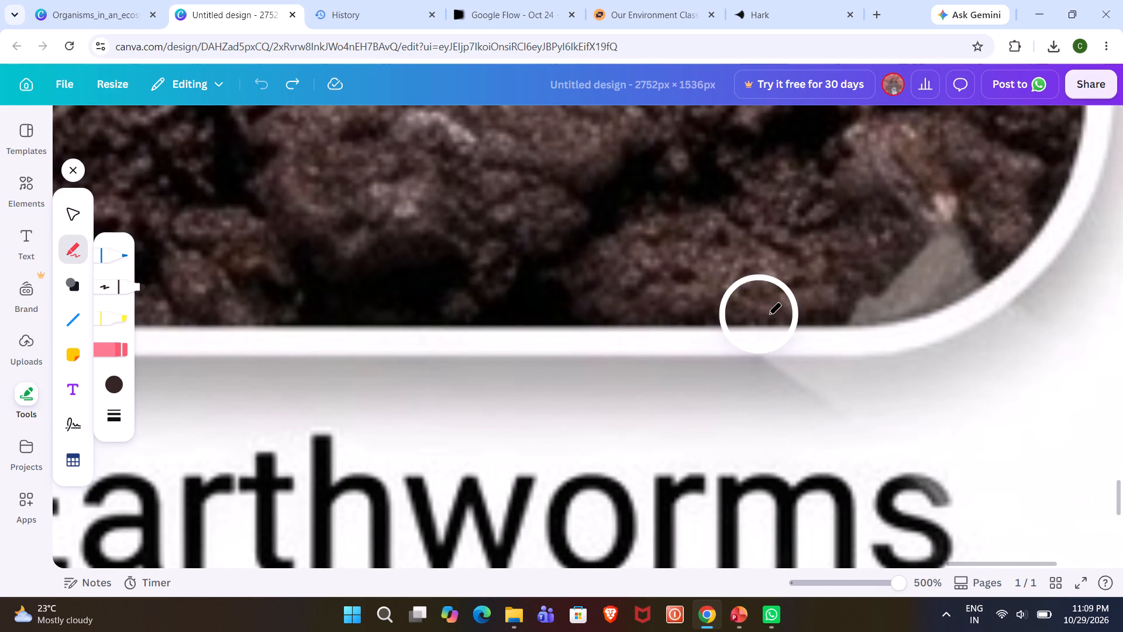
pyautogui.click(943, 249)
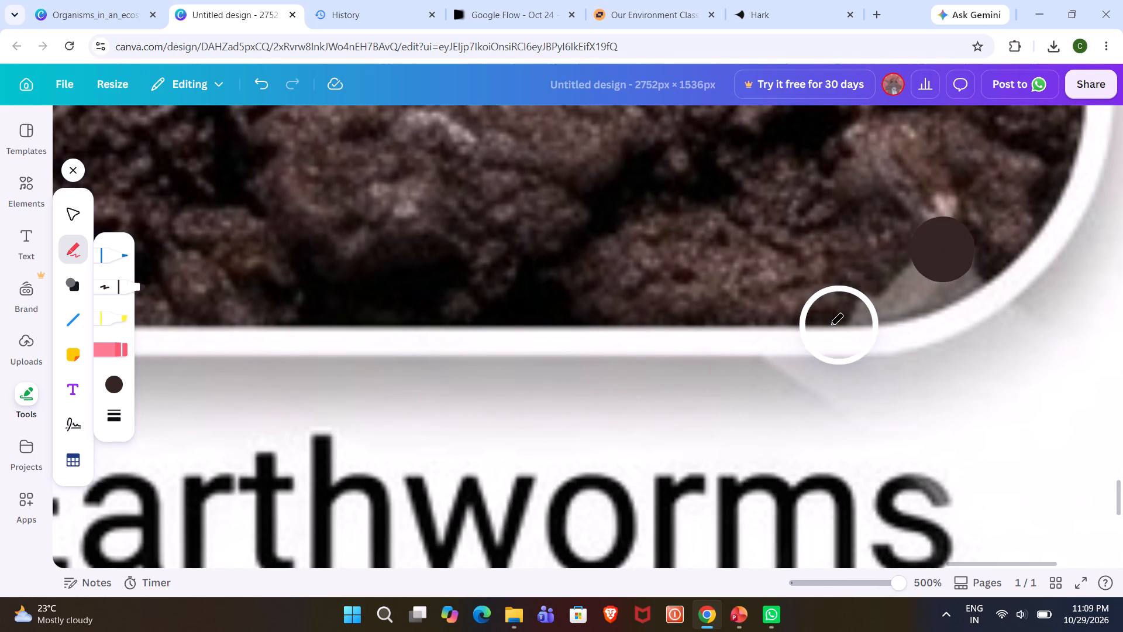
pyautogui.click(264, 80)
# Reduce the marker weight and dab dark brown spots along the slanted edges of the pale mark in the Earthworms photo.
pyautogui.click(110, 384)
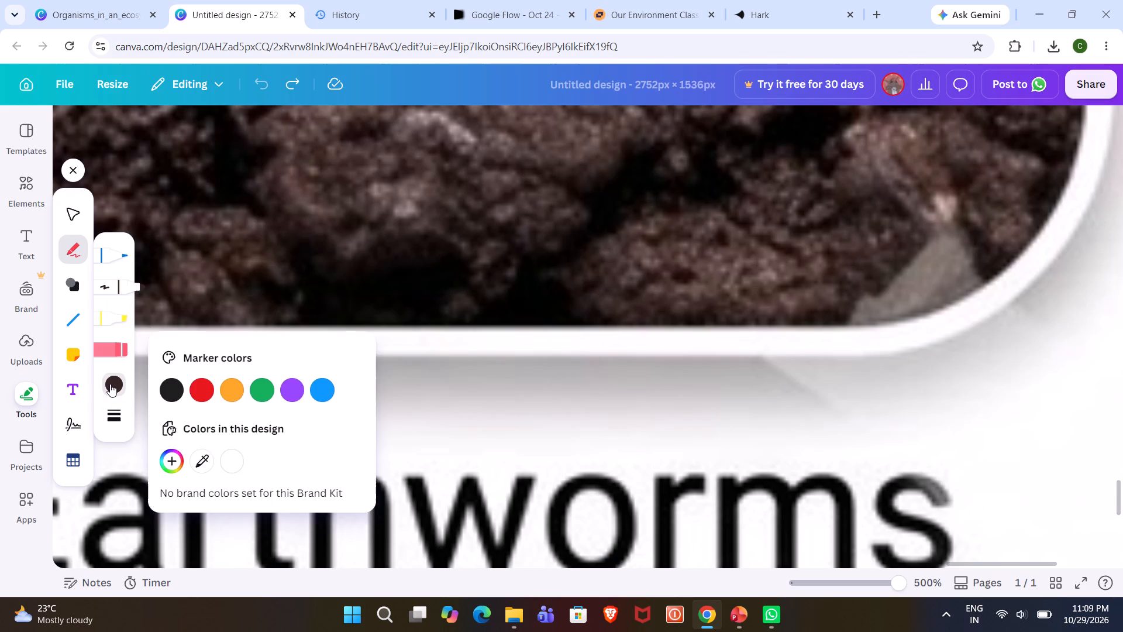
pyautogui.click(109, 384)
pyautogui.click(103, 417)
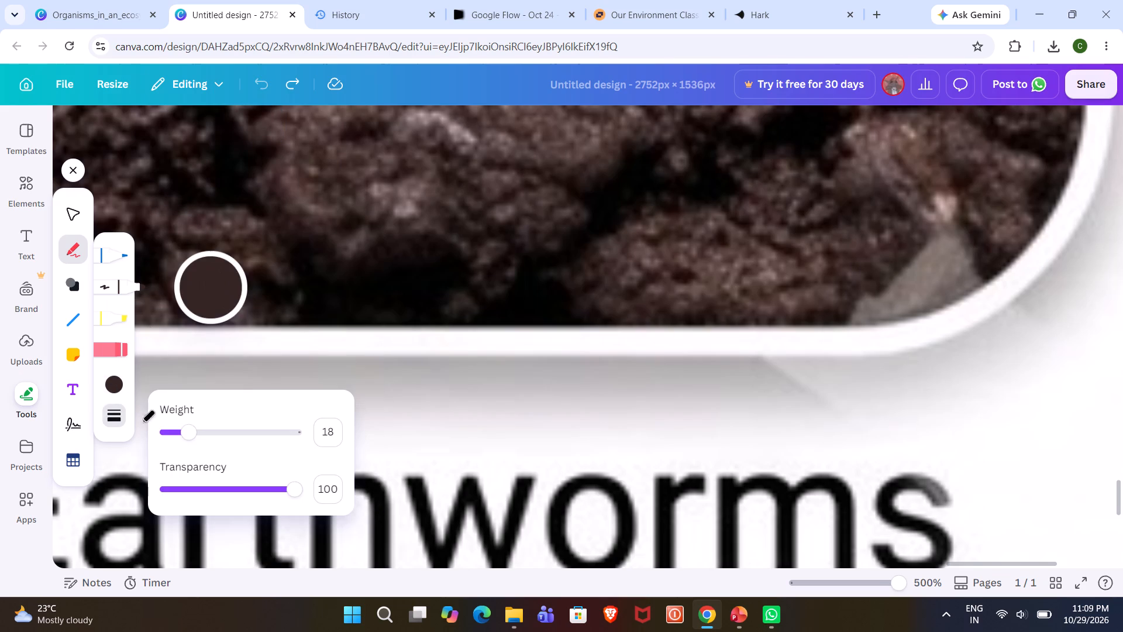
pyautogui.moveTo(185, 427); pyautogui.dragTo(170, 428)
pyautogui.click(955, 266)
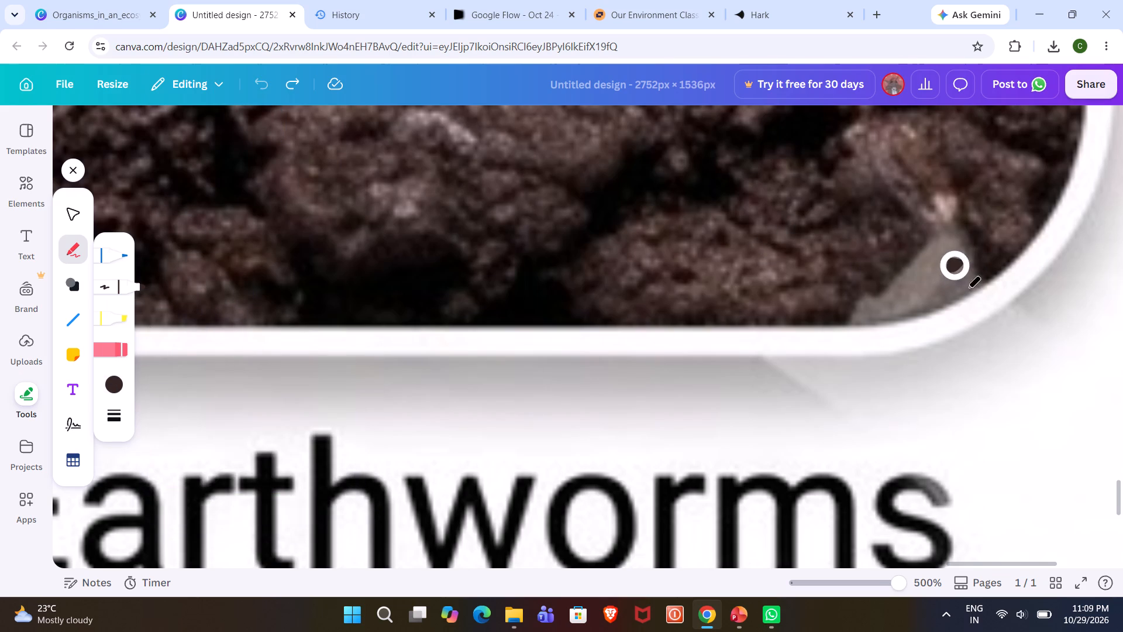
pyautogui.click(958, 272)
pyautogui.click(965, 243)
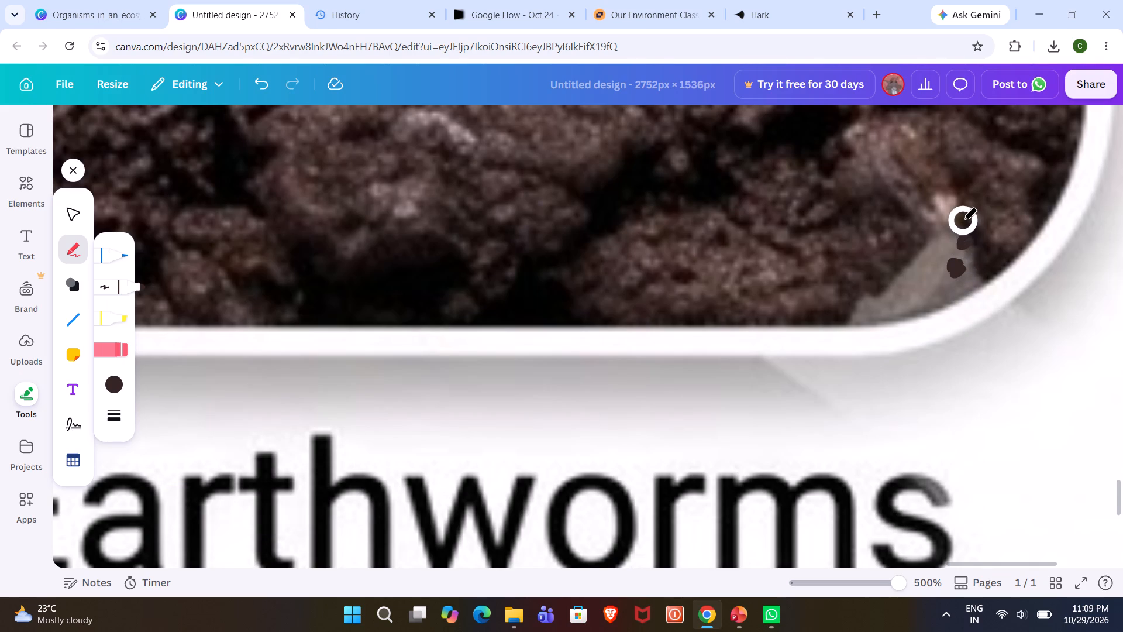
pyautogui.click(963, 220)
pyautogui.click(955, 227)
pyautogui.click(942, 245)
pyautogui.click(922, 259)
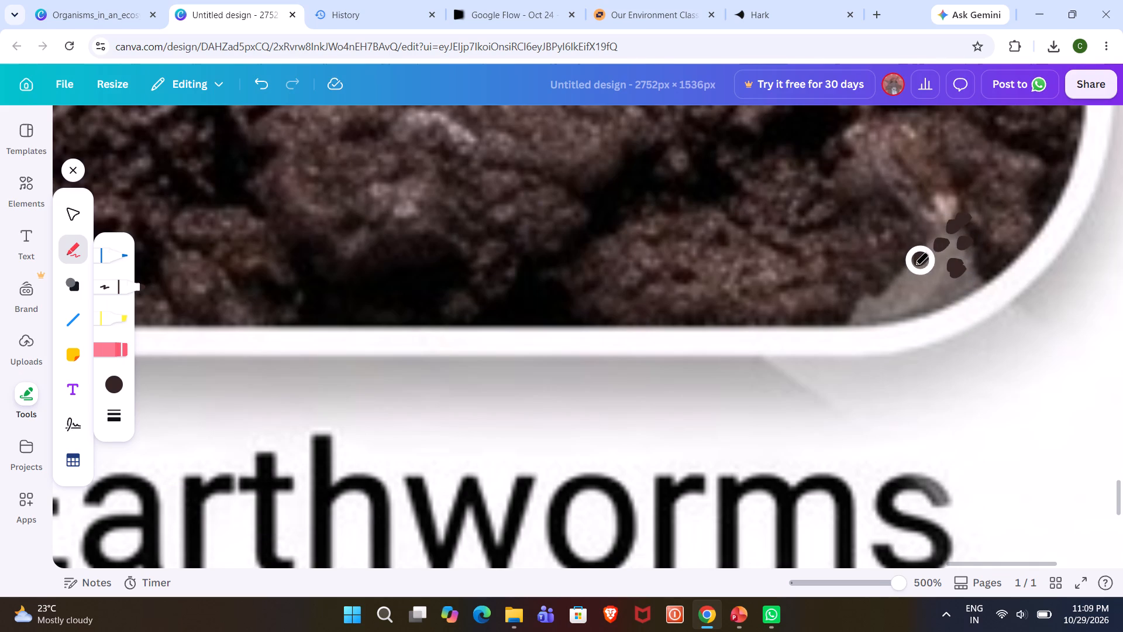
pyautogui.click(911, 272)
pyautogui.click(900, 285)
# Fill the rest of the pale mark with dark brown, from its lower tip along the photo's curved edge and through its middle.
pyautogui.click(852, 305)
pyautogui.click(850, 308)
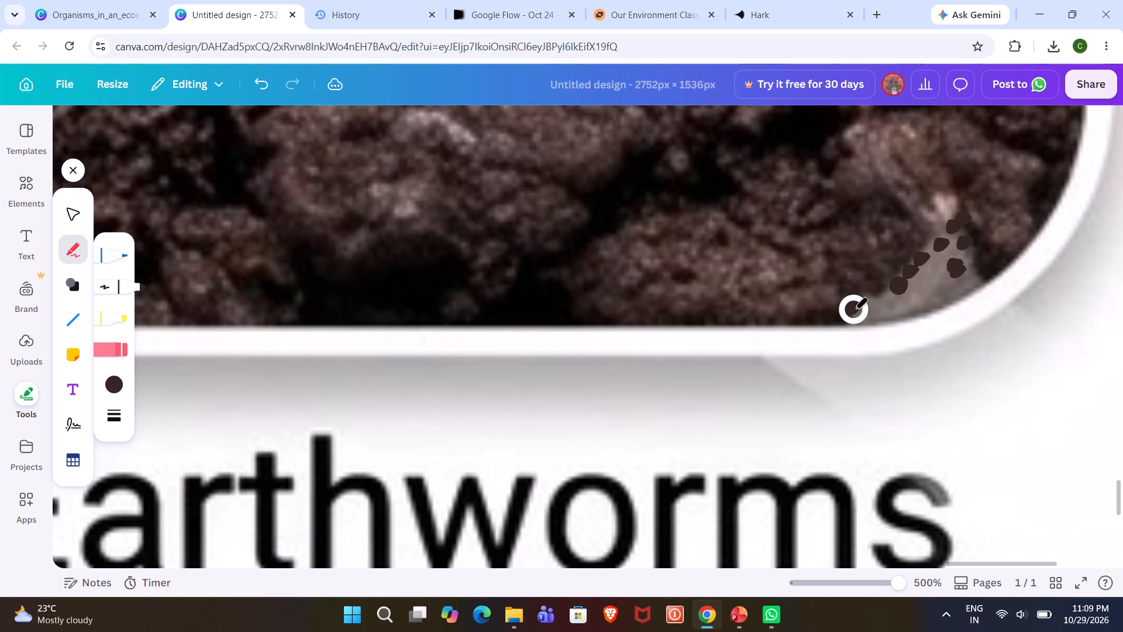
pyautogui.click(855, 310)
pyautogui.tripleClick(861, 310)
pyautogui.click(858, 315)
pyautogui.moveTo(850, 317); pyautogui.dragTo(891, 314)
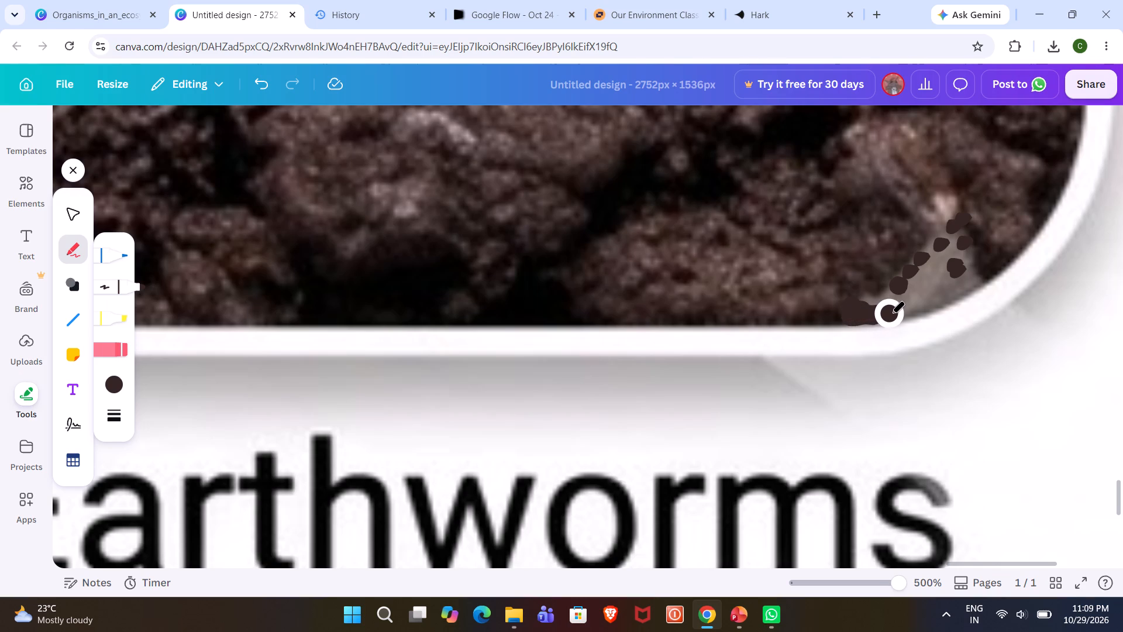
pyautogui.moveTo(891, 314); pyautogui.dragTo(980, 277)
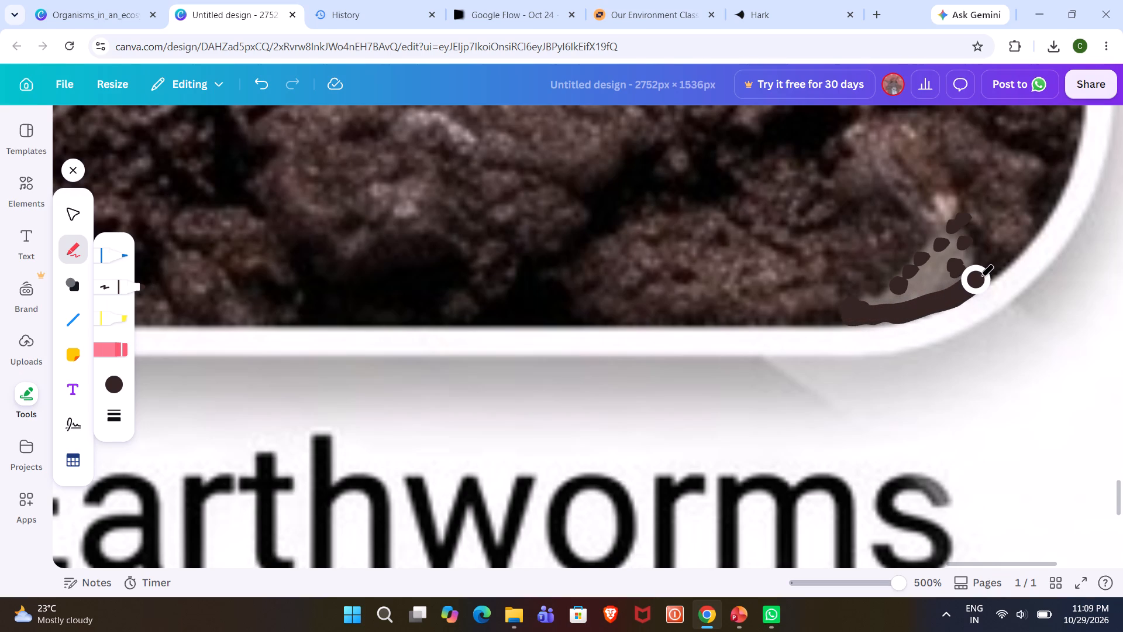
pyautogui.moveTo(980, 277); pyautogui.dragTo(935, 284)
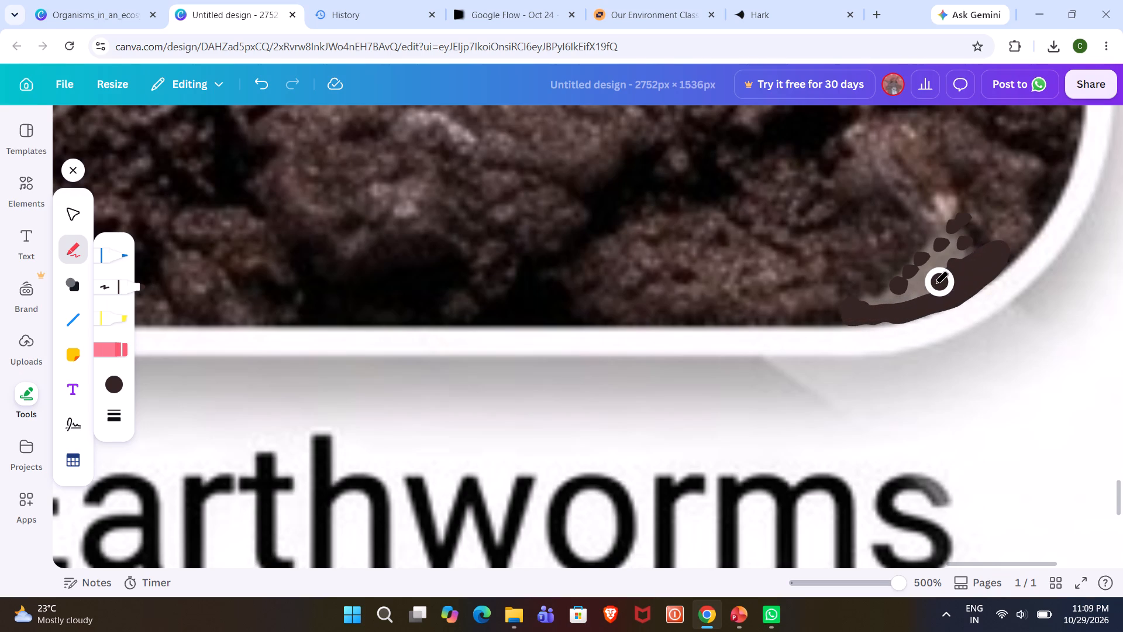
pyautogui.moveTo(935, 284); pyautogui.dragTo(893, 300)
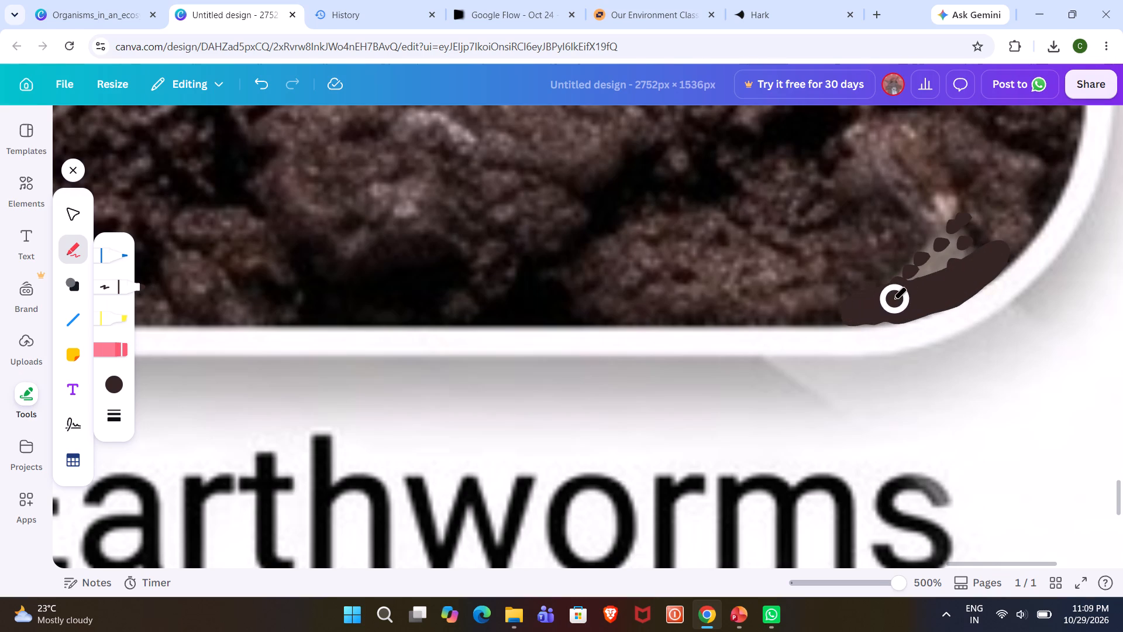
pyautogui.moveTo(893, 300); pyautogui.dragTo(945, 263)
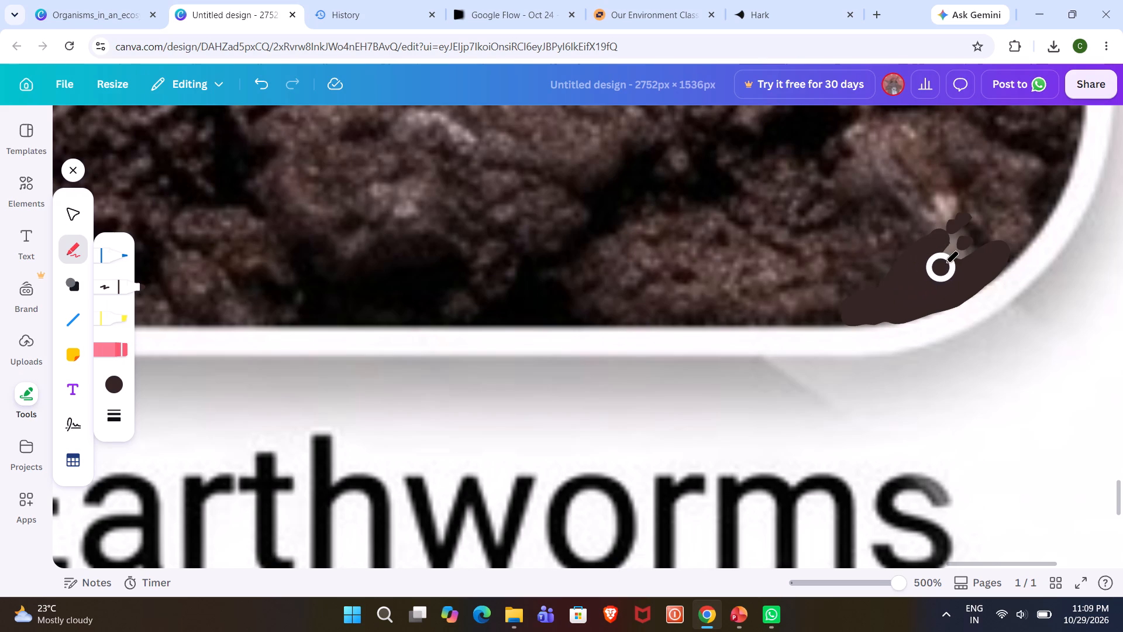
pyautogui.moveTo(945, 263); pyautogui.dragTo(950, 231)
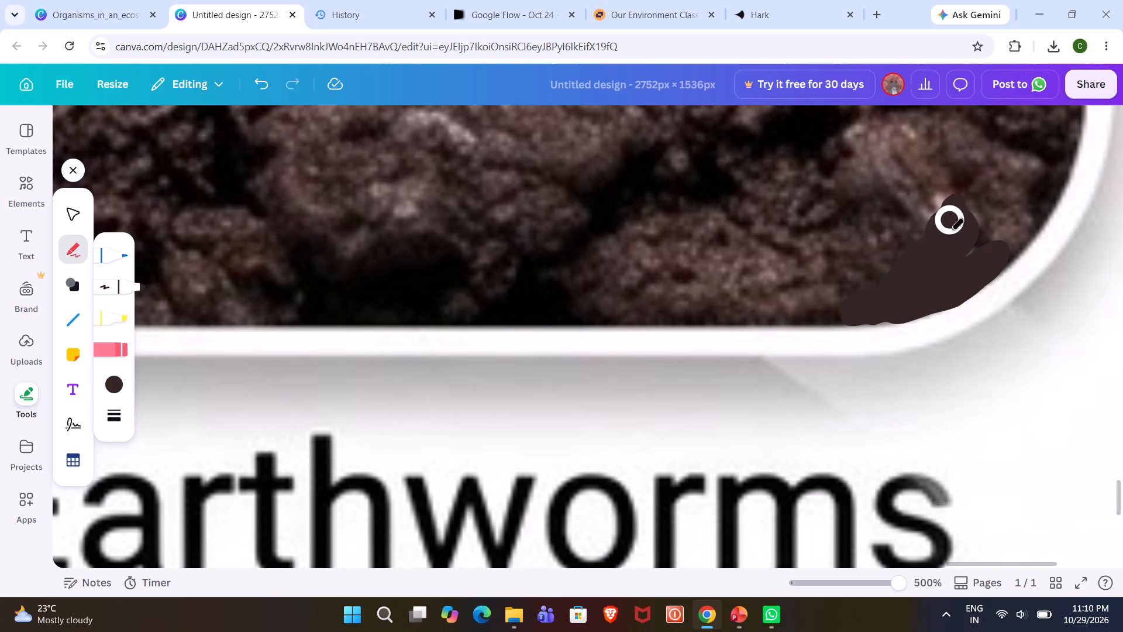
pyautogui.moveTo(950, 231); pyautogui.dragTo(972, 257)
# Touch up the dark brown patch in the Earthworms photo with small dabs around its upper tip.
pyautogui.keyDown('ctrl'); pyautogui.scroll(-8, 966, 253); pyautogui.keyUp('ctrl')
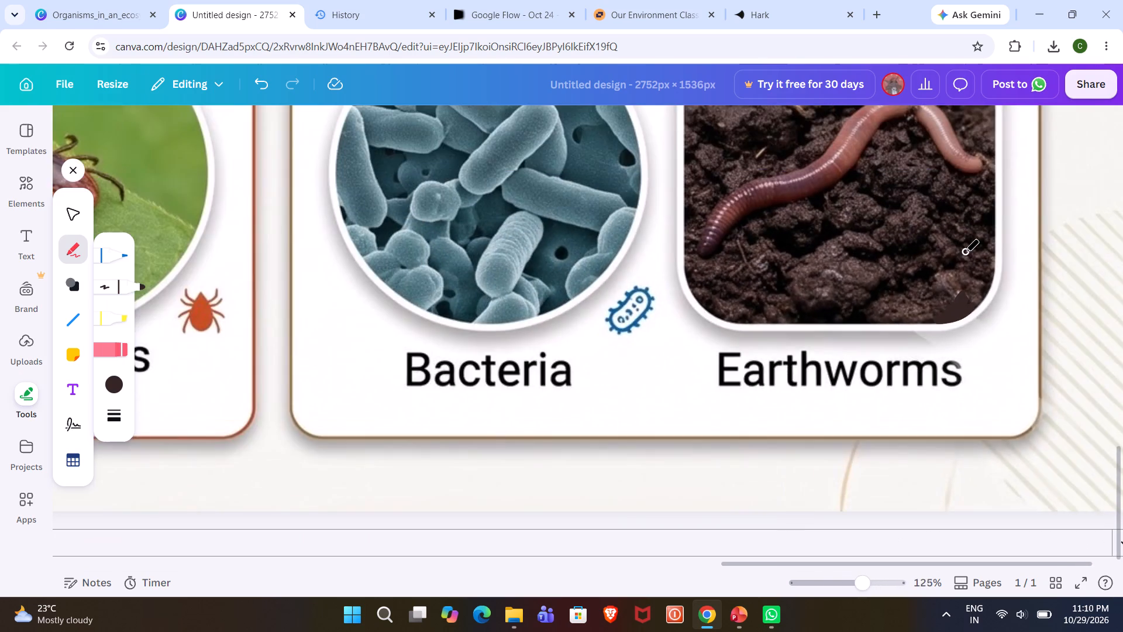
pyautogui.keyDown('ctrl'); pyautogui.scroll(-5, 965, 252); pyautogui.keyUp('ctrl')
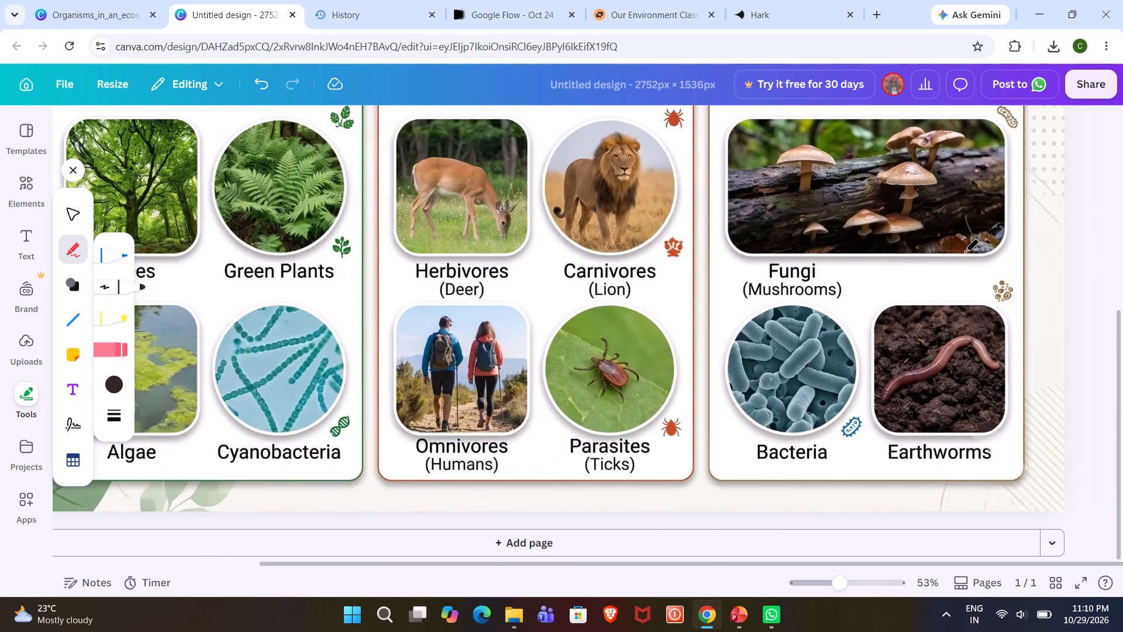
pyautogui.keyDown('ctrl'); pyautogui.scroll(4, 965, 253); pyautogui.keyUp('ctrl')
pyautogui.keyDown('ctrl'); pyautogui.scroll(4, 1010, 499); pyautogui.keyUp('ctrl')
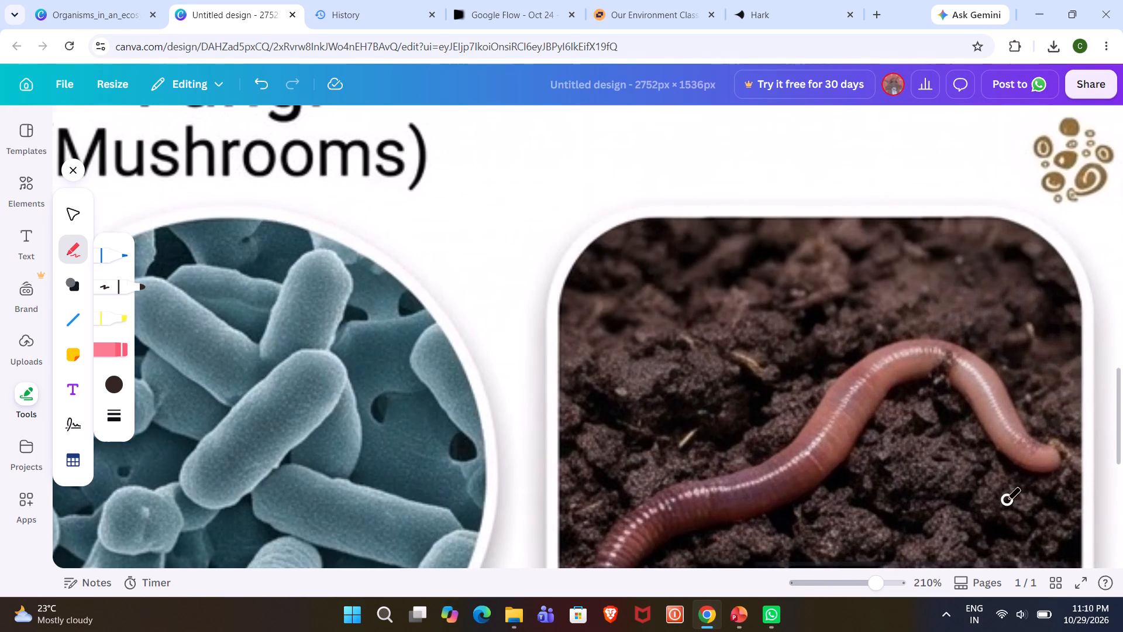
pyautogui.scroll(-4, 904, 414)
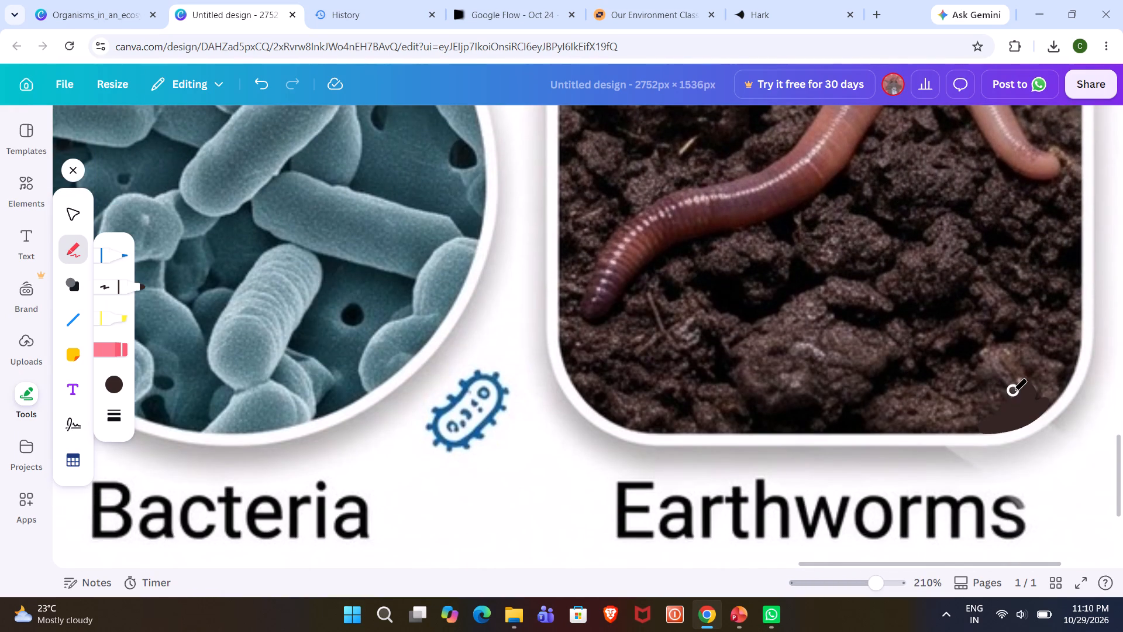
pyautogui.keyDown('ctrl'); pyautogui.scroll(8, 1059, 422); pyautogui.keyUp('ctrl')
pyautogui.keyDown('ctrl'); pyautogui.scroll(9, 1007, 375); pyautogui.keyUp('ctrl')
pyautogui.click(994, 351)
pyautogui.click(987, 356)
pyautogui.click(991, 348)
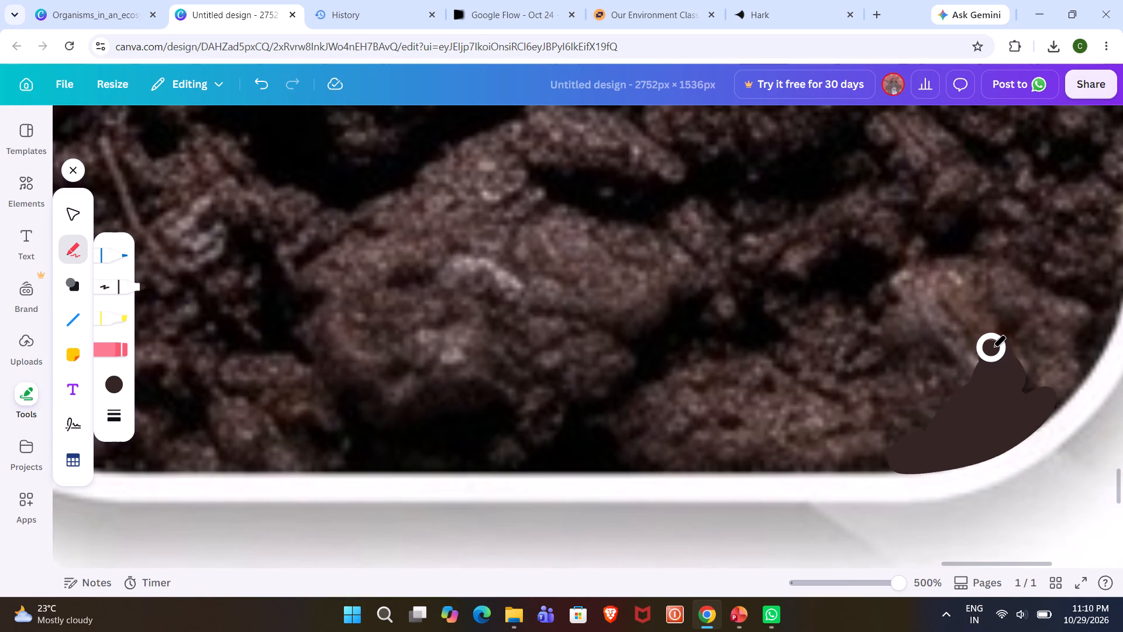
pyautogui.click(993, 348)
pyautogui.click(1006, 352)
pyautogui.click(1012, 359)
pyautogui.doubleClick(1019, 363)
pyautogui.click(1018, 372)
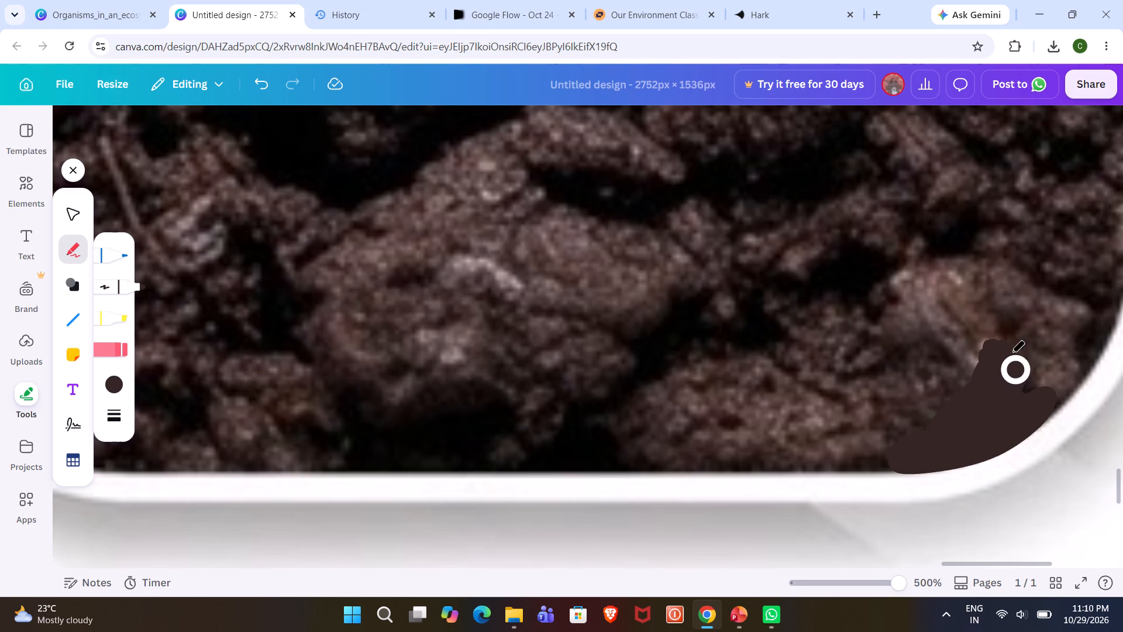
pyautogui.click(1000, 339)
pyautogui.click(987, 346)
# Repaint the Earthworms photo's border around its lower-right curve with the marker in white.
pyautogui.click(105, 394)
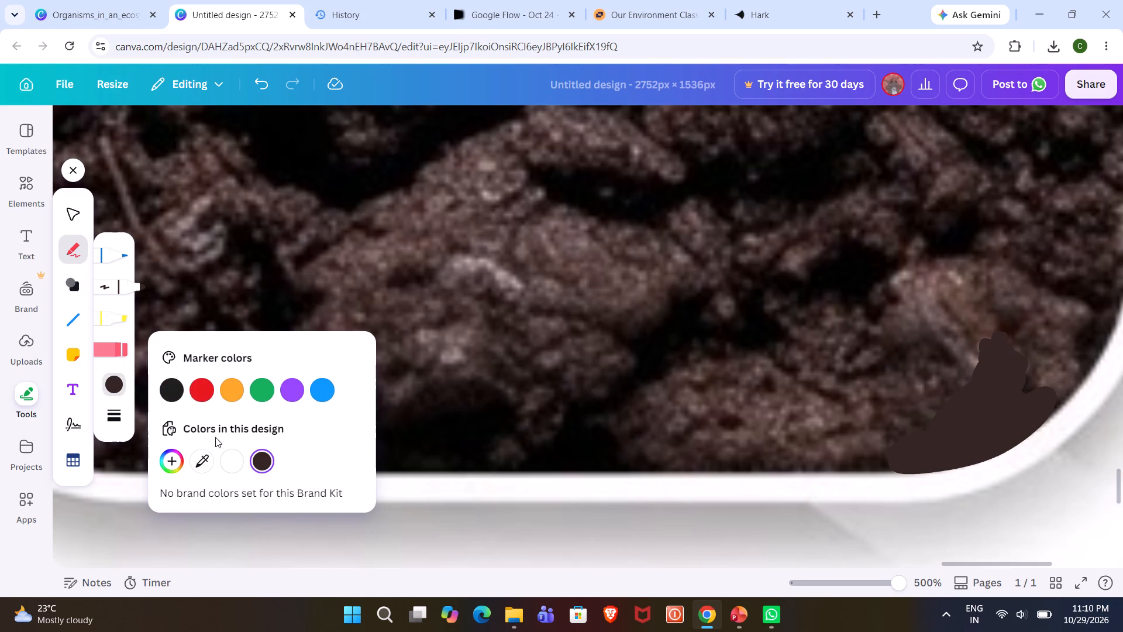
pyautogui.click(233, 460)
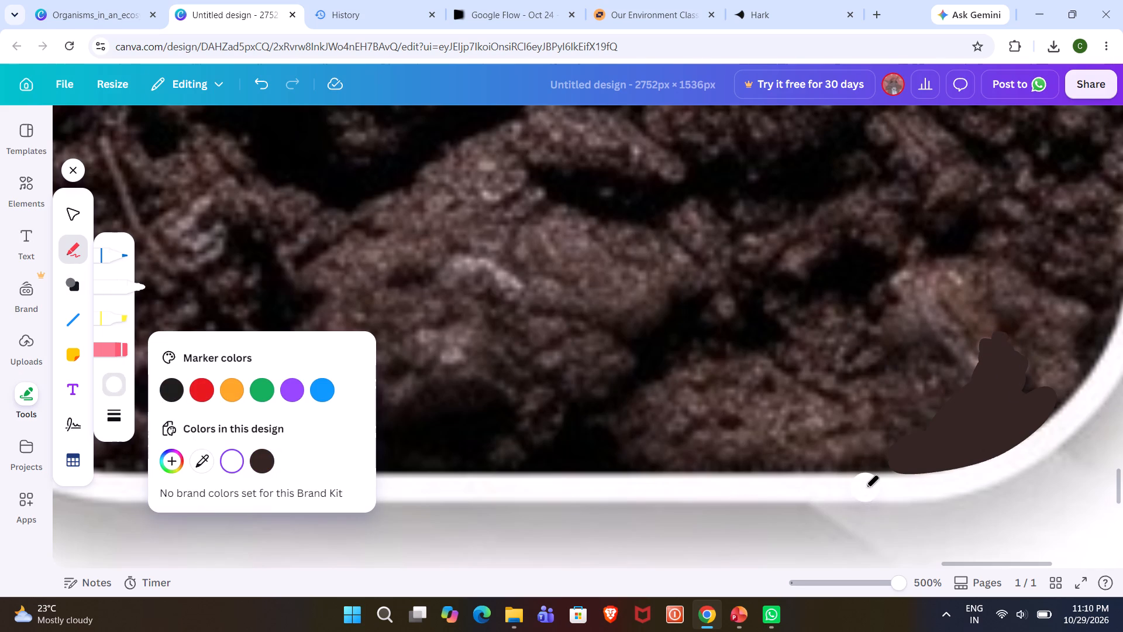
pyautogui.moveTo(866, 487); pyautogui.dragTo(929, 484)
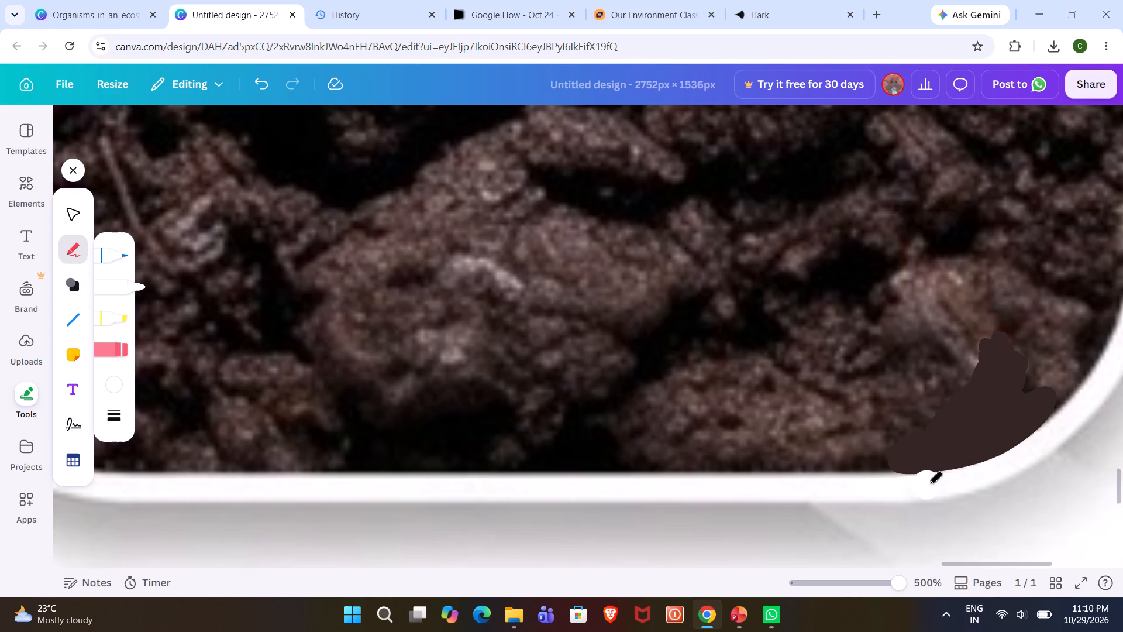
pyautogui.moveTo(929, 484); pyautogui.dragTo(1000, 470)
pyautogui.scroll(-4, 964, 504)
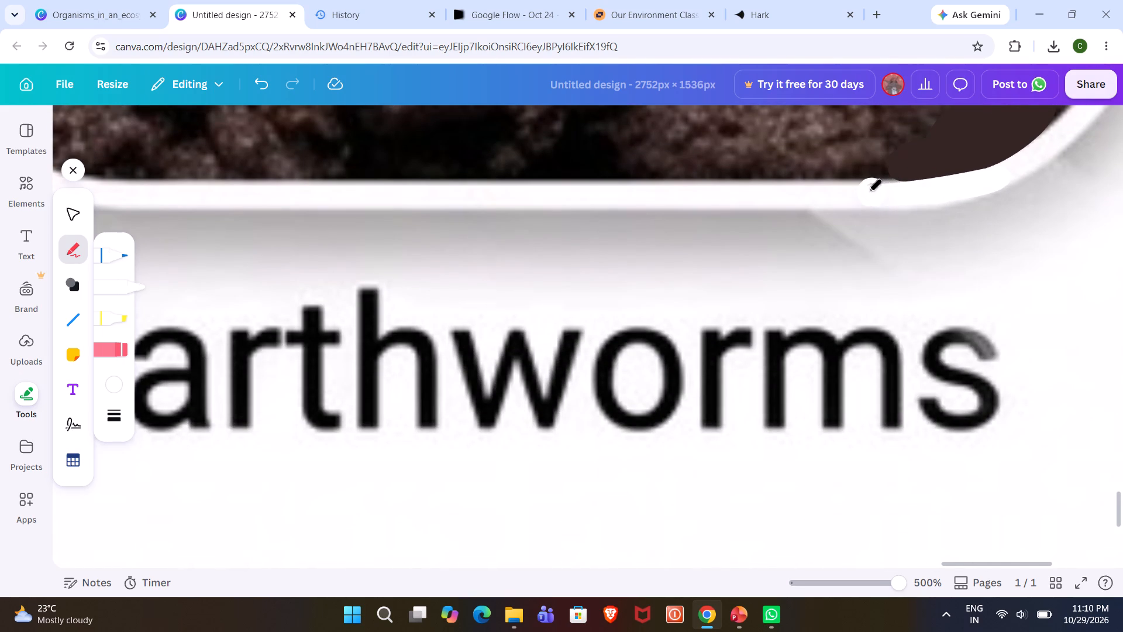
pyautogui.moveTo(868, 191); pyautogui.dragTo(1052, 150)
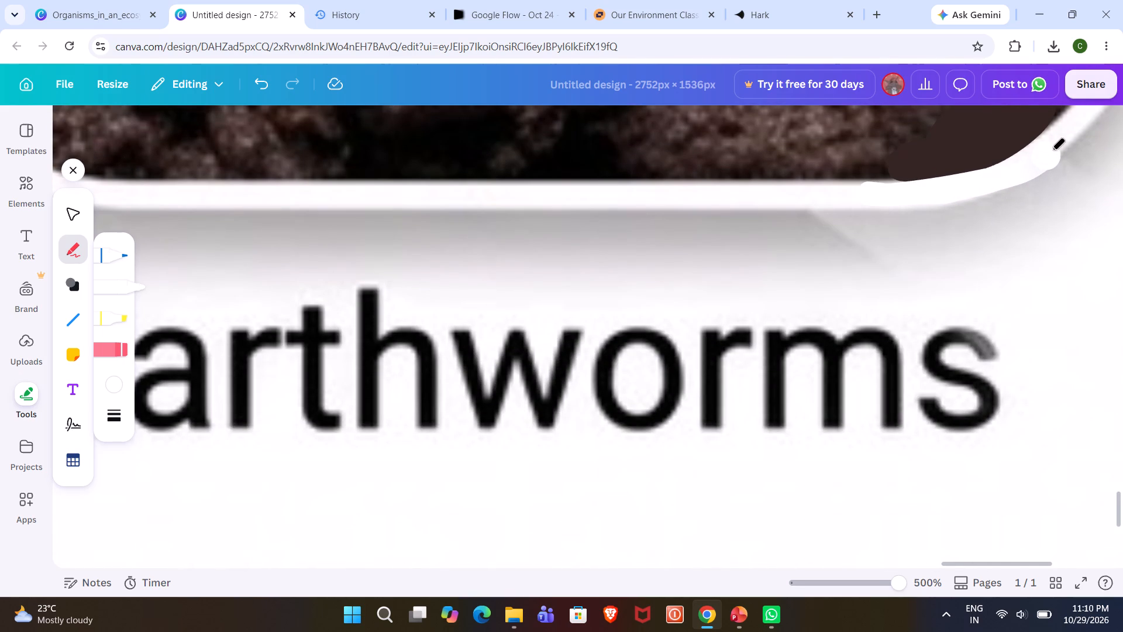
pyautogui.moveTo(1052, 150); pyautogui.dragTo(1057, 132)
pyautogui.scroll(4, 1039, 224)
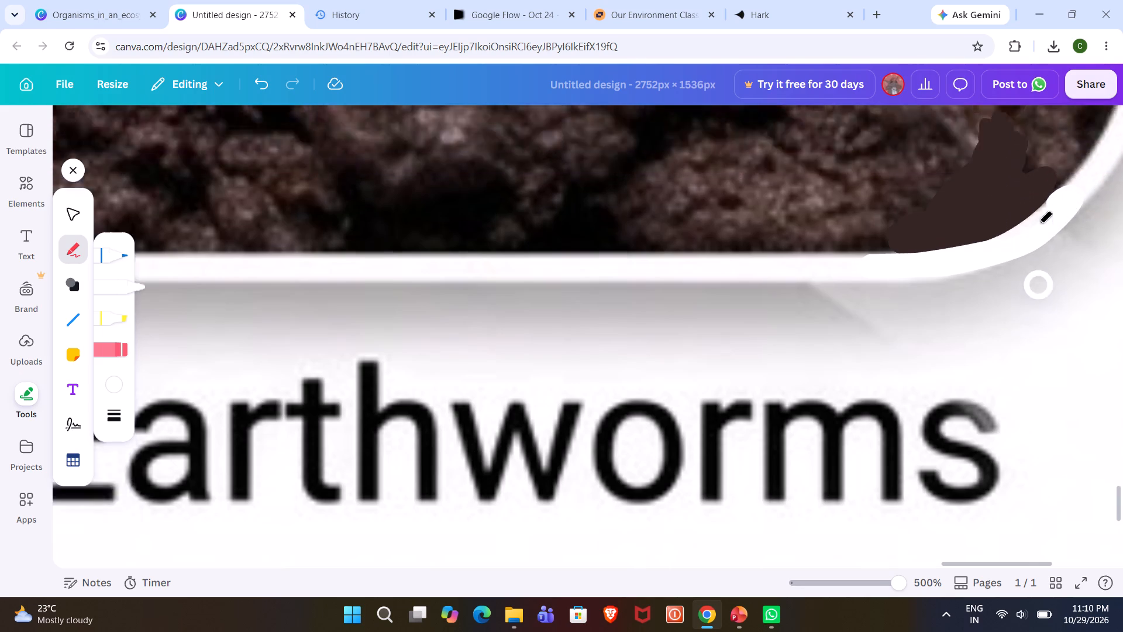
pyautogui.moveTo(1106, 369); pyautogui.dragTo(1094, 391)
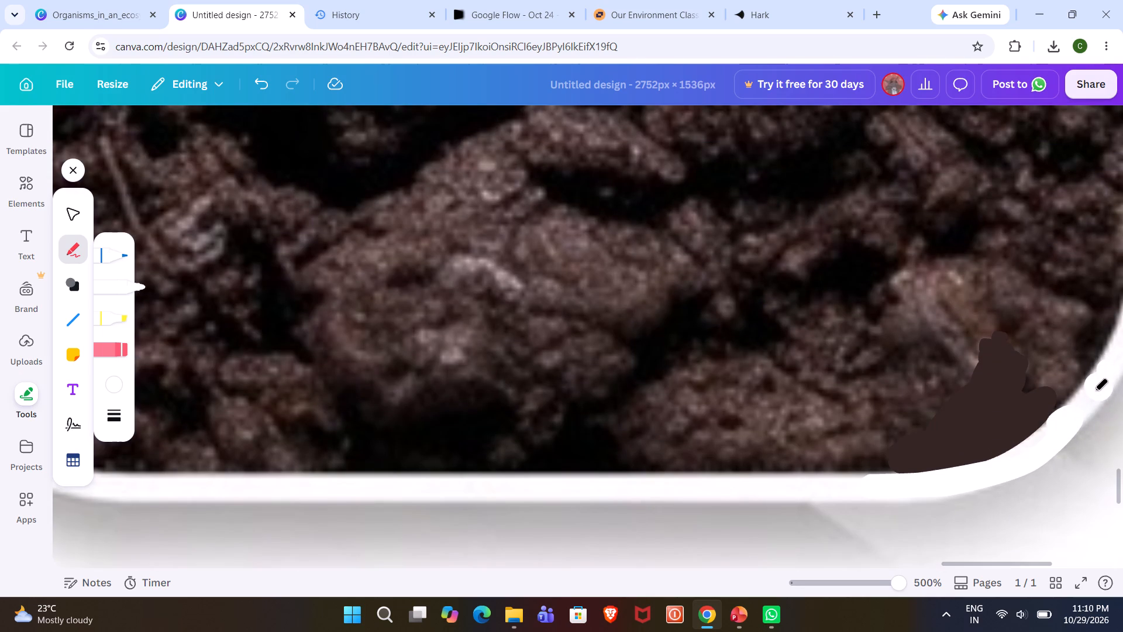
pyautogui.moveTo(1094, 391); pyautogui.dragTo(1038, 436)
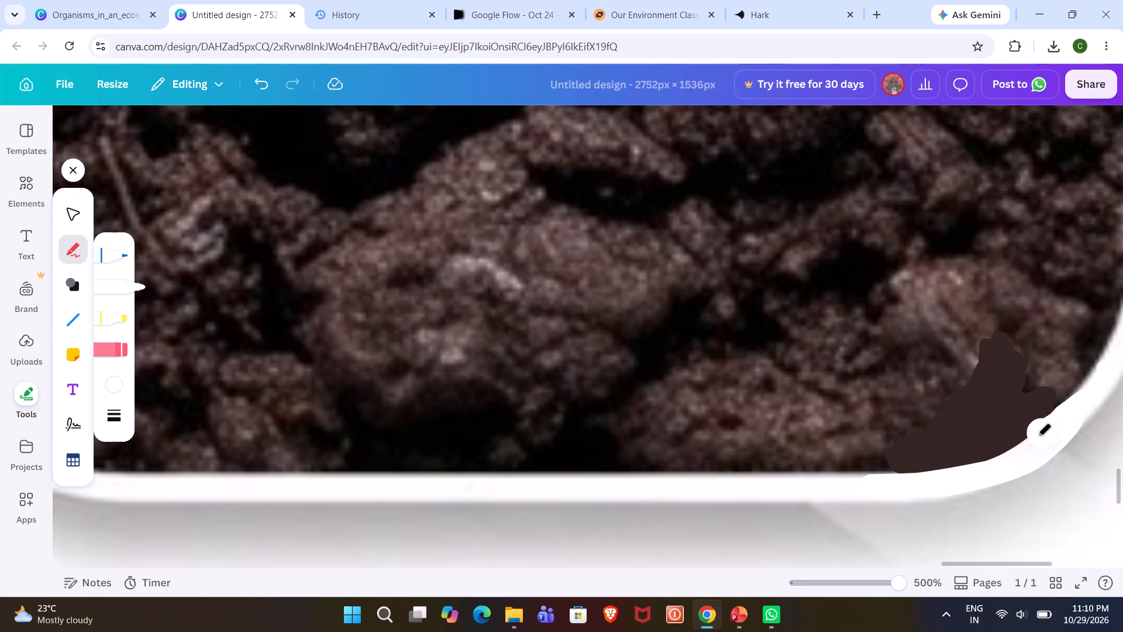
pyautogui.moveTo(1038, 436); pyautogui.dragTo(1035, 437)
# Sample a grey from the shadow beneath the Earthworms photo and paint it over the diagonal streak above the caption.
pyautogui.scroll(-2, 1100, 365)
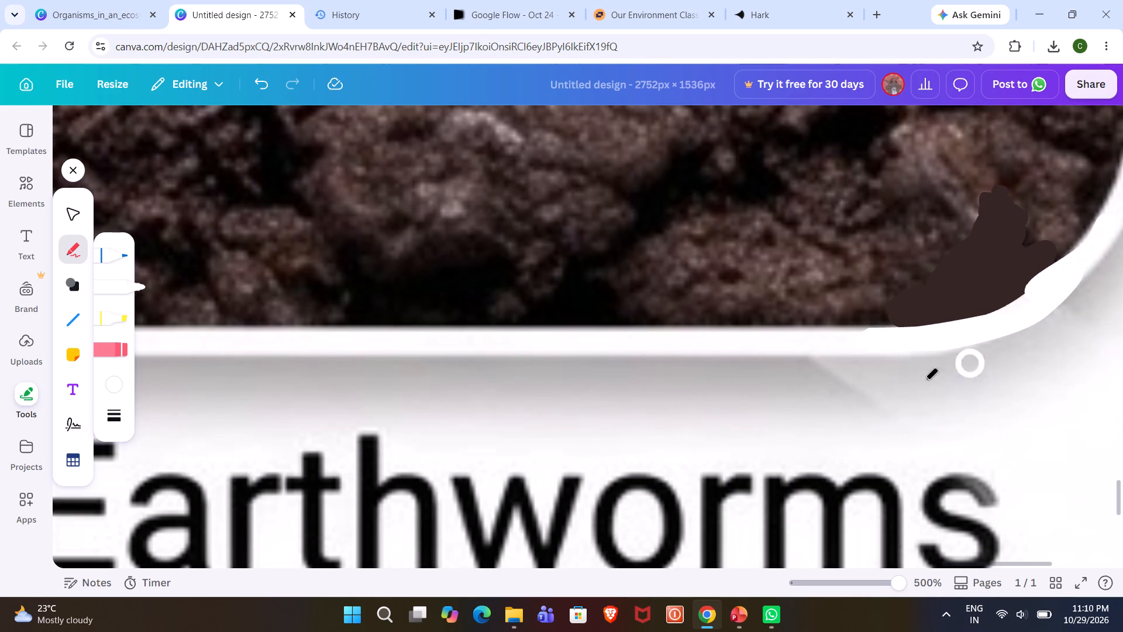
pyautogui.click(113, 385)
pyautogui.click(205, 463)
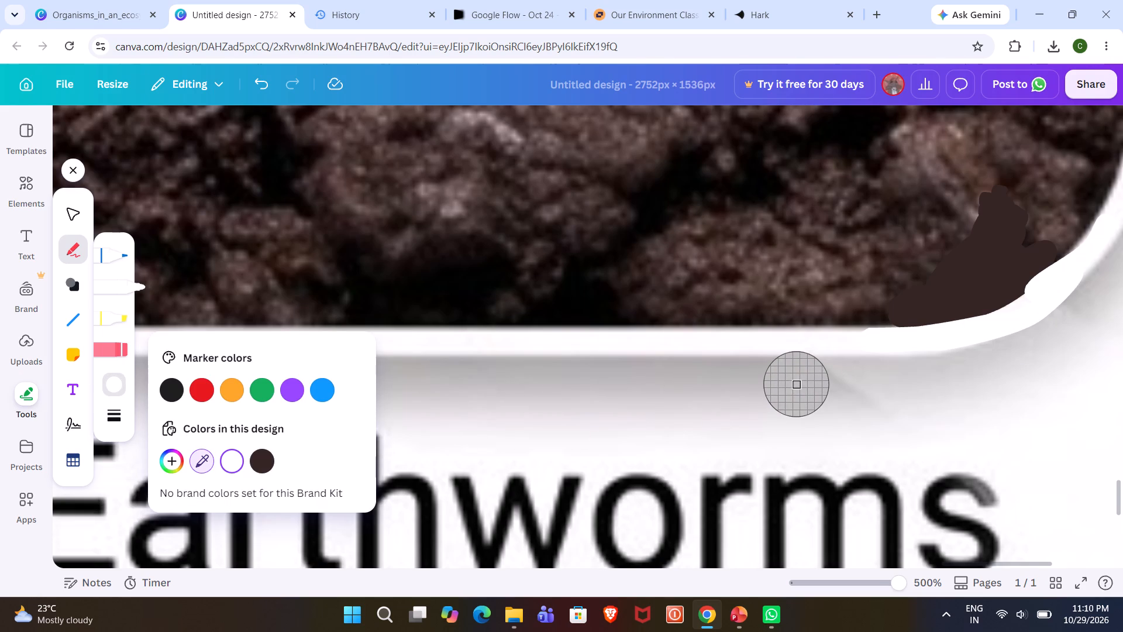
pyautogui.click(800, 379)
pyautogui.moveTo(815, 377); pyautogui.dragTo(815, 373)
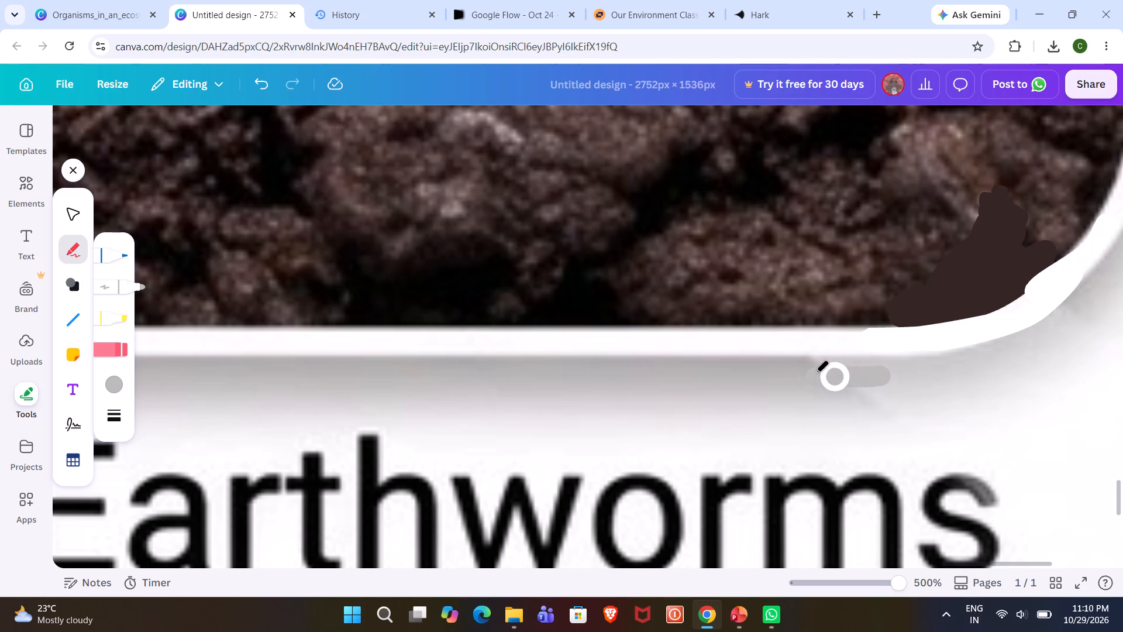
pyautogui.moveTo(815, 373); pyautogui.dragTo(890, 368)
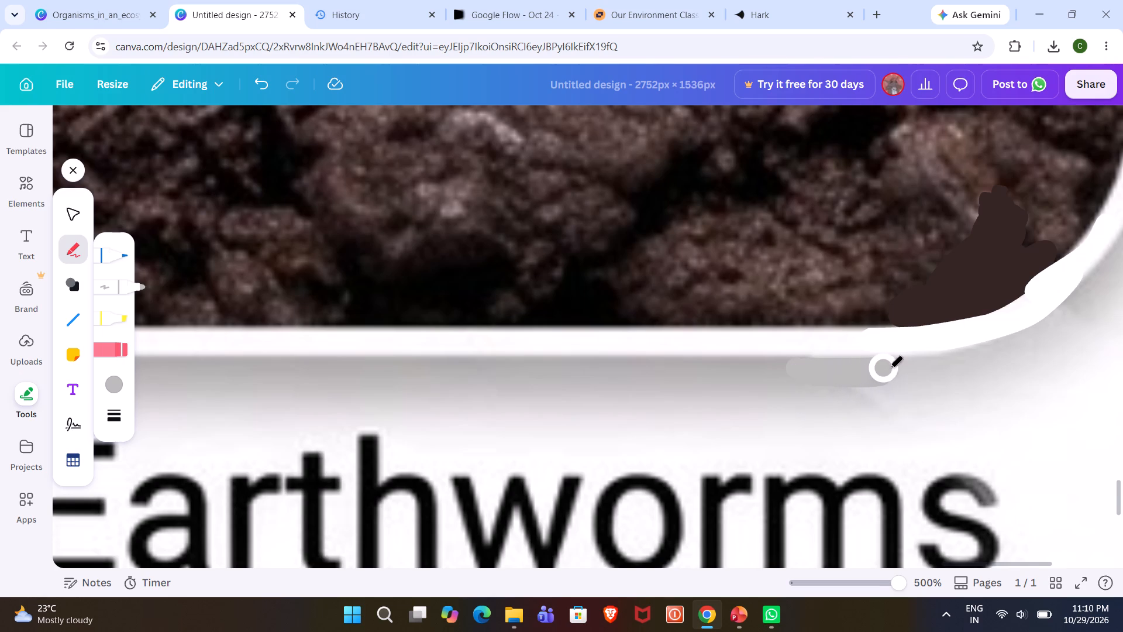
pyautogui.moveTo(890, 368); pyautogui.dragTo(936, 361)
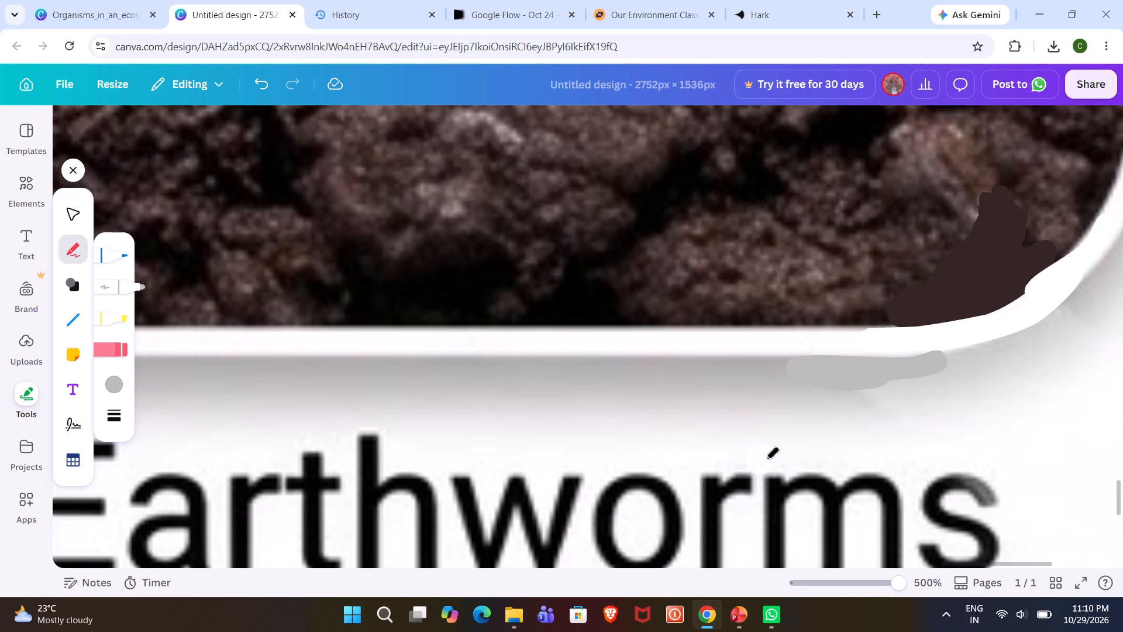
pyautogui.keyDown('ctrl'); pyautogui.scroll(2, 999, 432); pyautogui.keyUp('ctrl')
pyautogui.keyDown('alt'); pyautogui.scroll(2, 950, 442); pyautogui.keyUp('alt')
pyautogui.keyDown('alt'); pyautogui.scroll(-3, 950, 442); pyautogui.keyUp('alt')
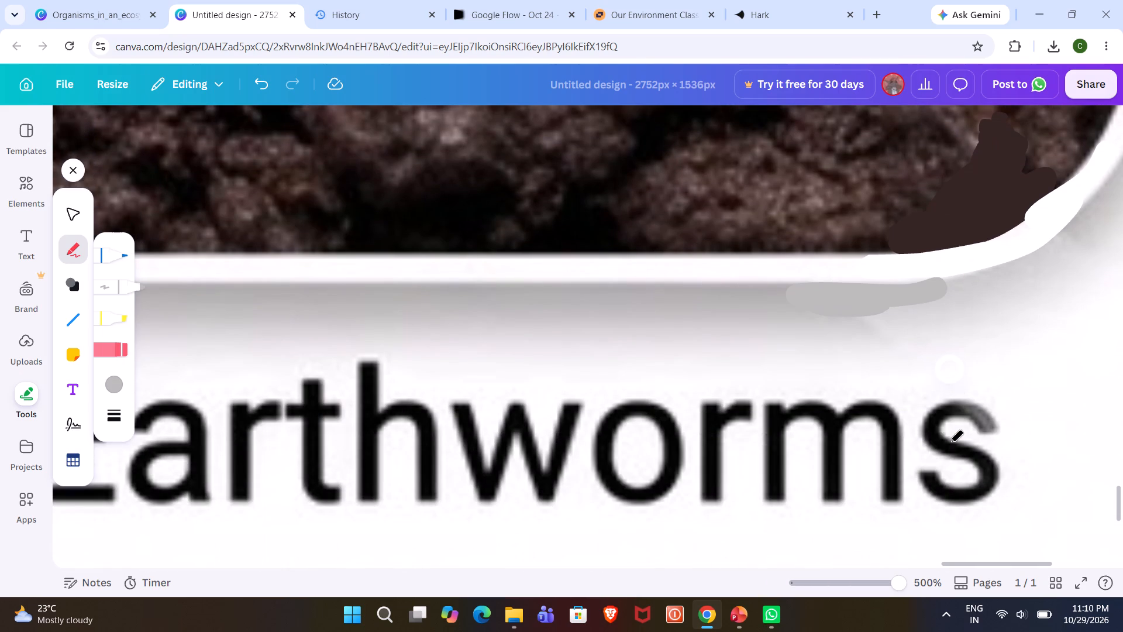
# Paint the grey shadow outside the Earthworms photo's white border, from beneath its lower edge up around the lower-right curve.
pyautogui.moveTo(967, 565); pyautogui.dragTo(969, 565)
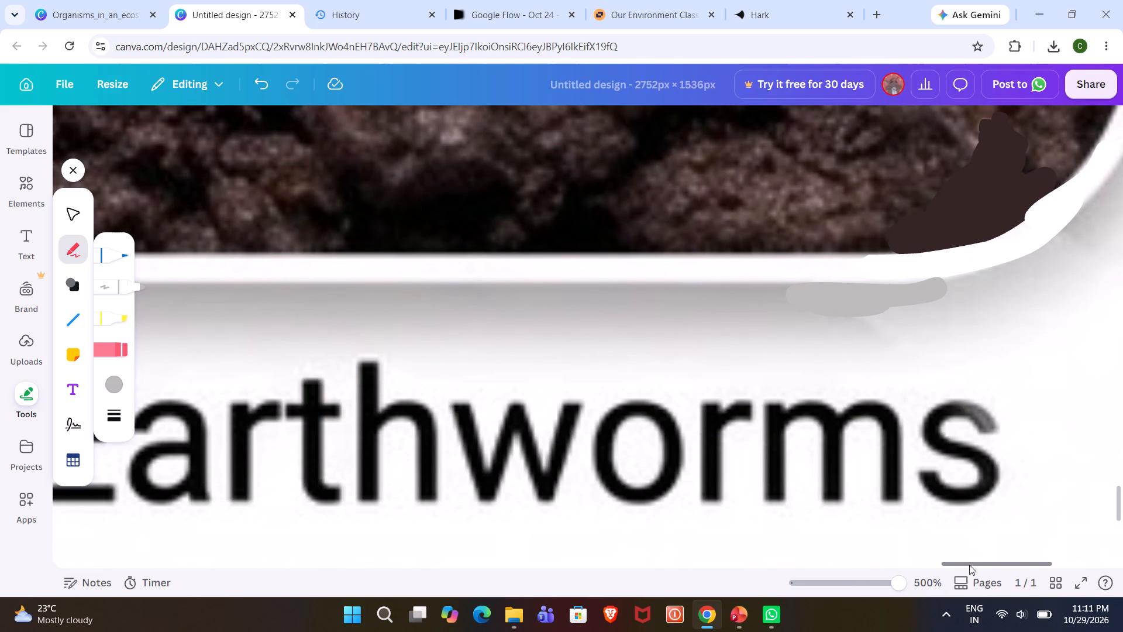
pyautogui.moveTo(969, 565); pyautogui.dragTo(1007, 564)
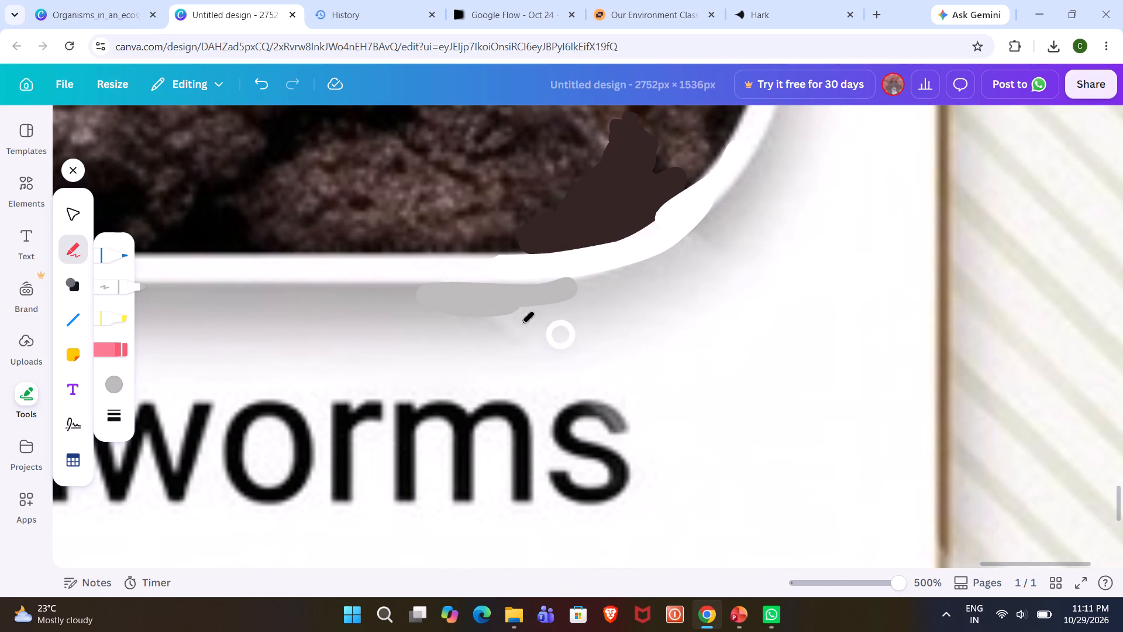
pyautogui.moveTo(488, 319); pyautogui.dragTo(686, 268)
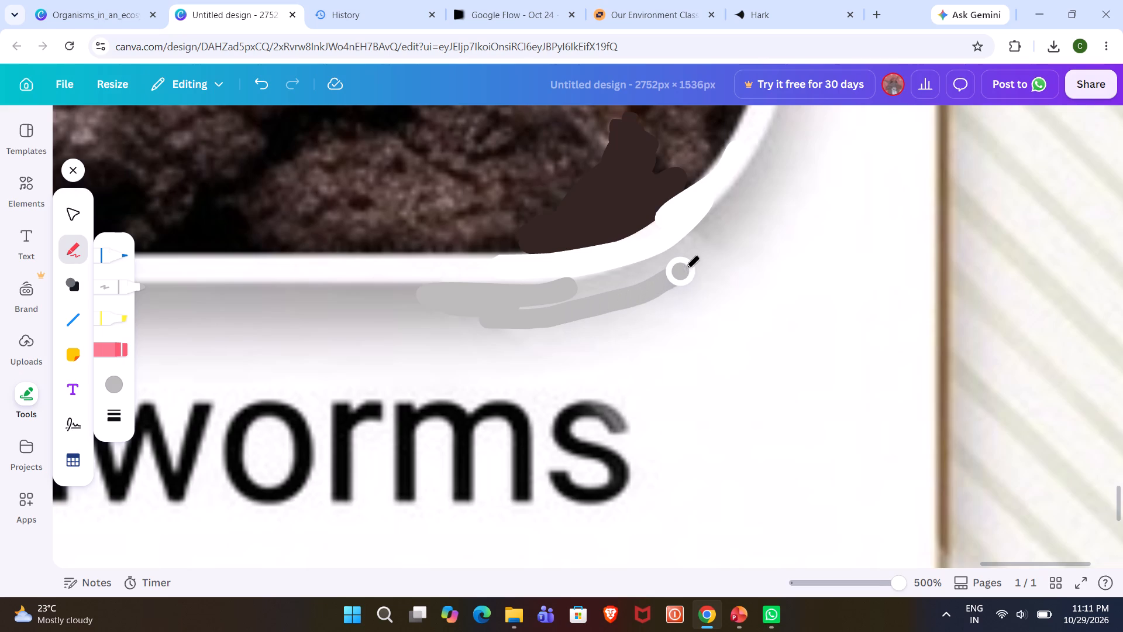
pyautogui.moveTo(686, 268); pyautogui.dragTo(607, 287)
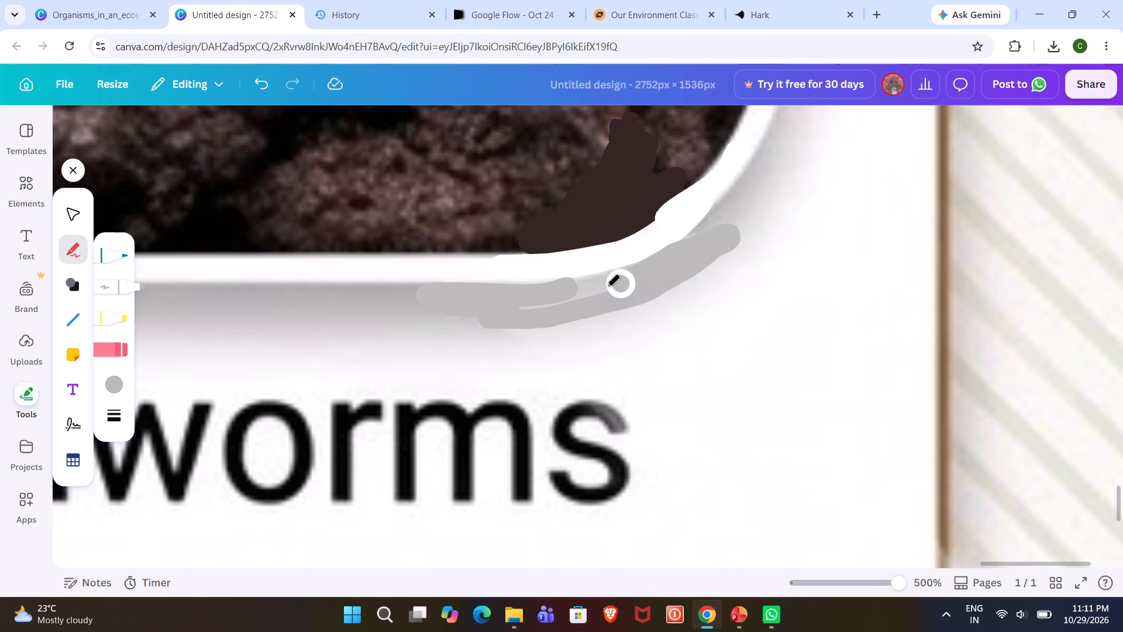
pyautogui.moveTo(607, 287); pyautogui.dragTo(587, 286)
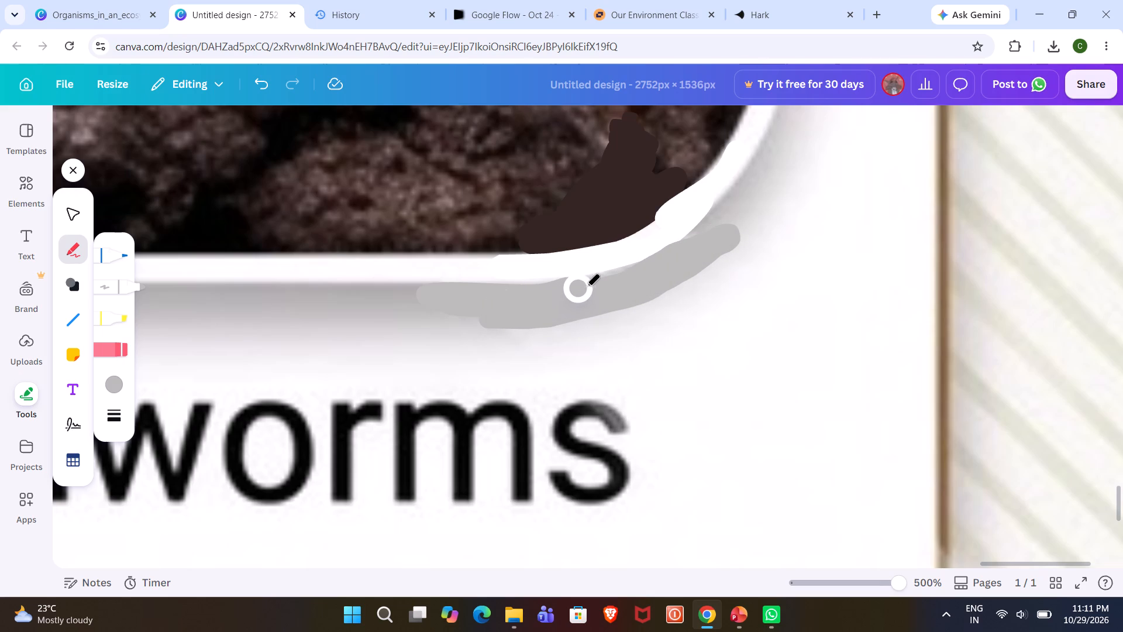
pyautogui.moveTo(587, 286); pyautogui.dragTo(741, 204)
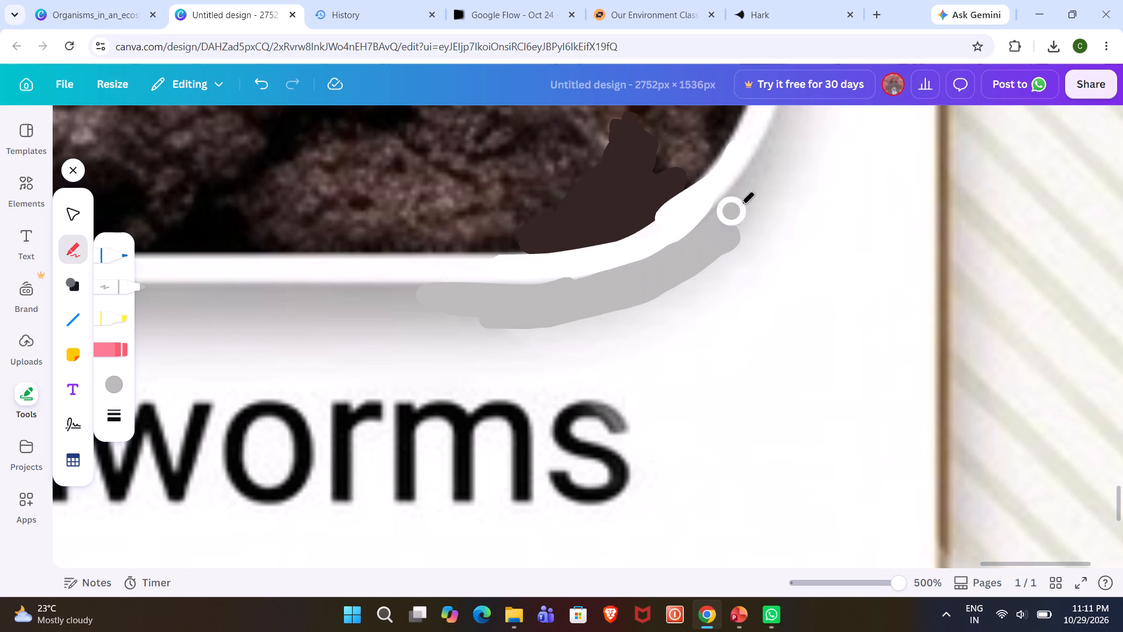
pyautogui.moveTo(741, 204); pyautogui.dragTo(749, 197)
pyautogui.keyDown('ctrl'); pyautogui.scroll(-15, 685, 339); pyautogui.keyUp('ctrl')
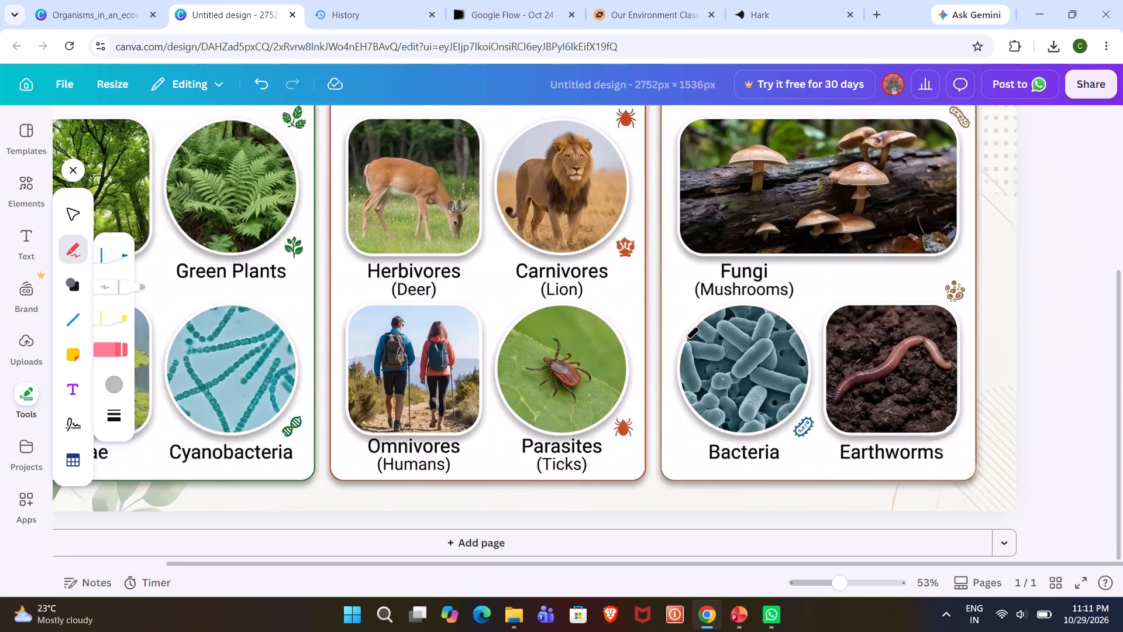
pyautogui.keyDown('ctrl'); pyautogui.scroll(-1, 685, 339); pyautogui.keyUp('ctrl')
pyautogui.keyDown('ctrl'); pyautogui.scroll(2, 731, 375); pyautogui.keyUp('ctrl')
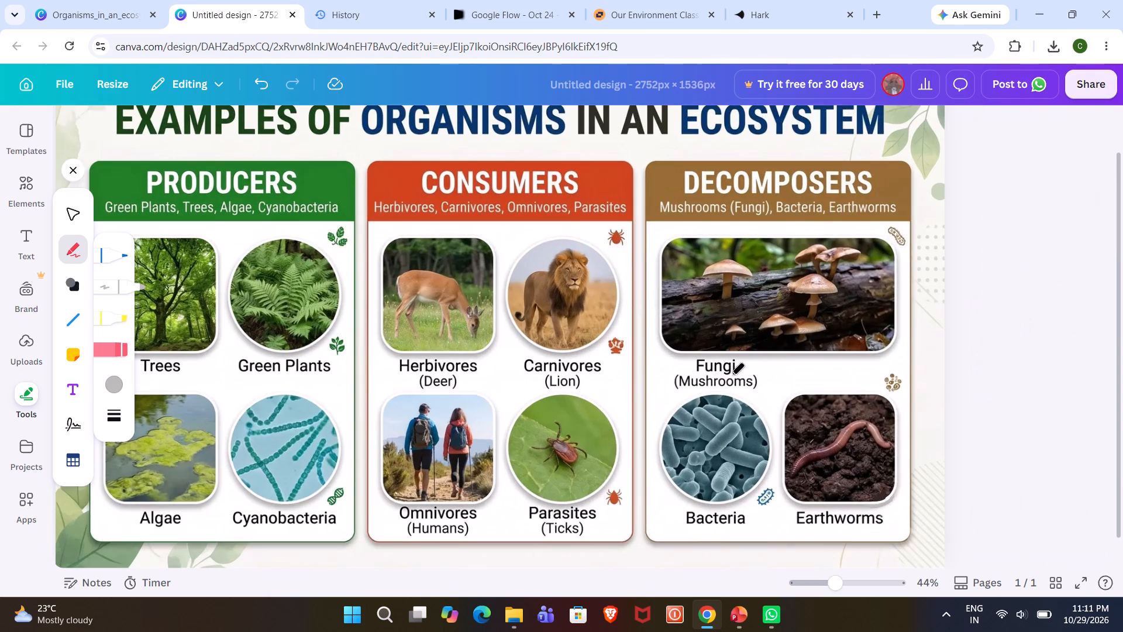
# Set up the pen with black sampled from the Earthworms caption and a weight of 1.
pyautogui.keyDown('ctrl'); pyautogui.scroll(4, 743, 415); pyautogui.keyUp('ctrl')
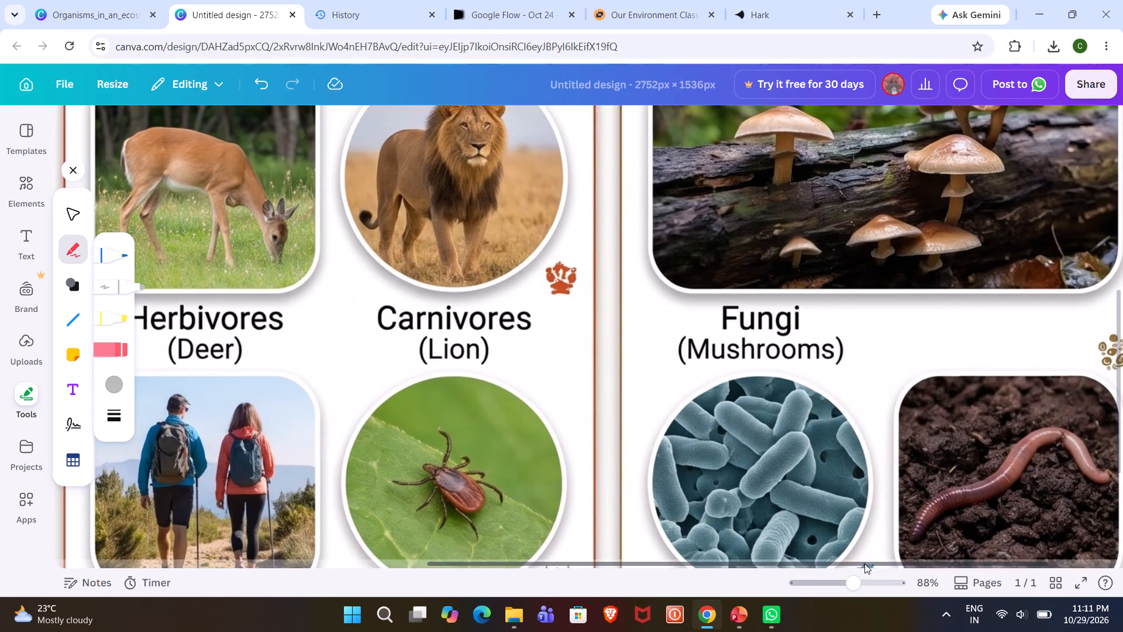
pyautogui.keyDown('ctrl'); pyautogui.scroll(8, 1089, 544); pyautogui.keyUp('ctrl')
pyautogui.scroll(-9, 1063, 506)
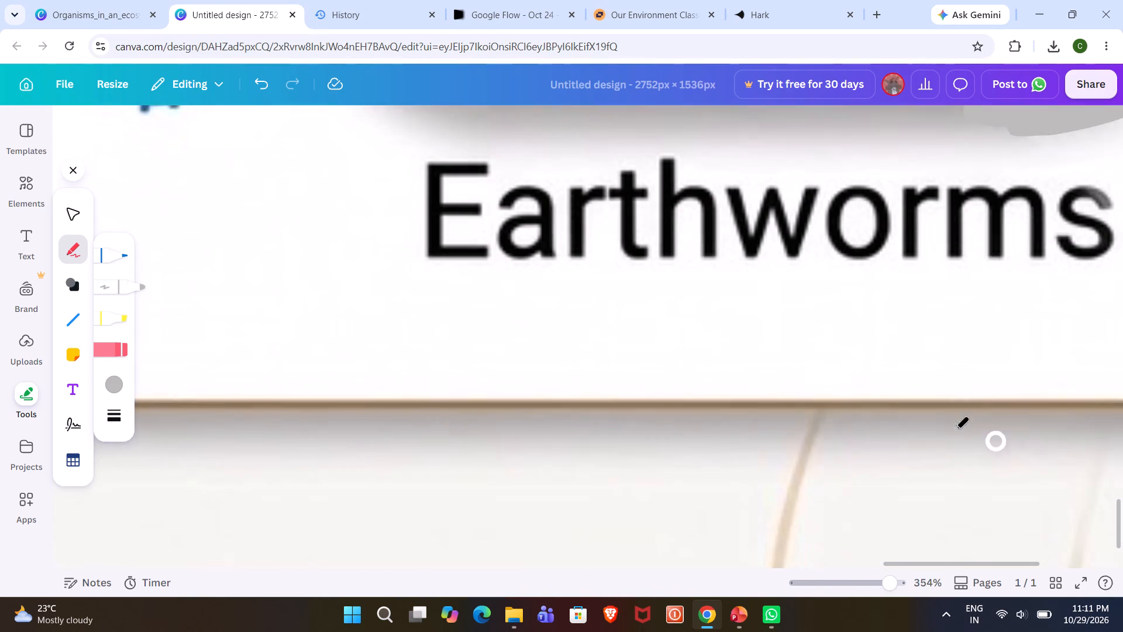
pyautogui.moveTo(975, 564); pyautogui.dragTo(1000, 563)
pyautogui.scroll(3, 1024, 377)
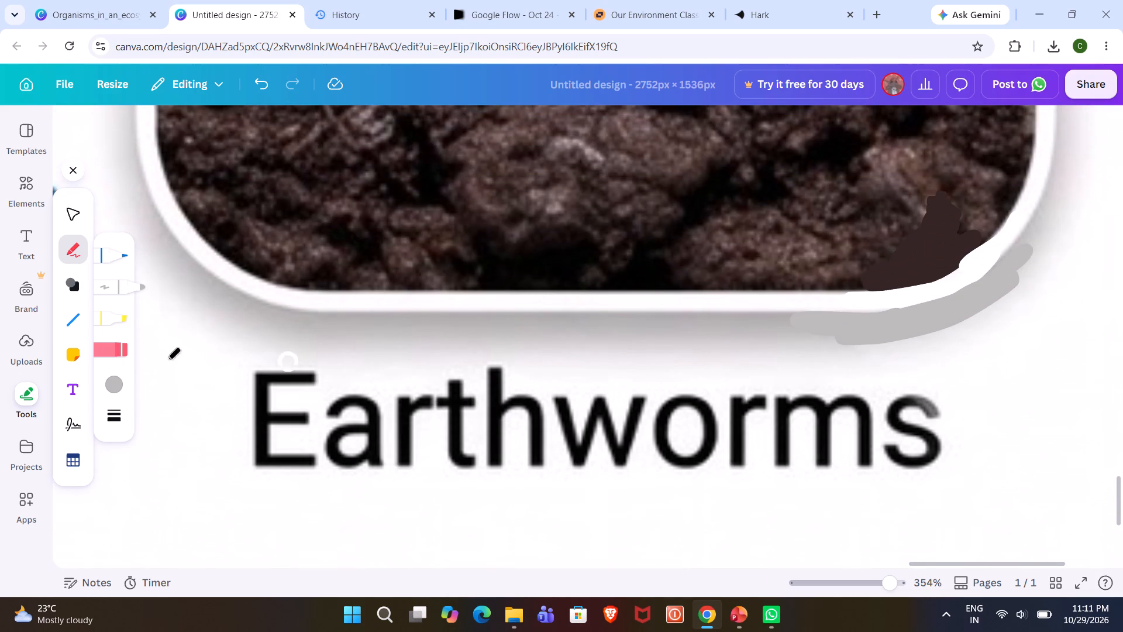
pyautogui.click(113, 256)
pyautogui.click(109, 379)
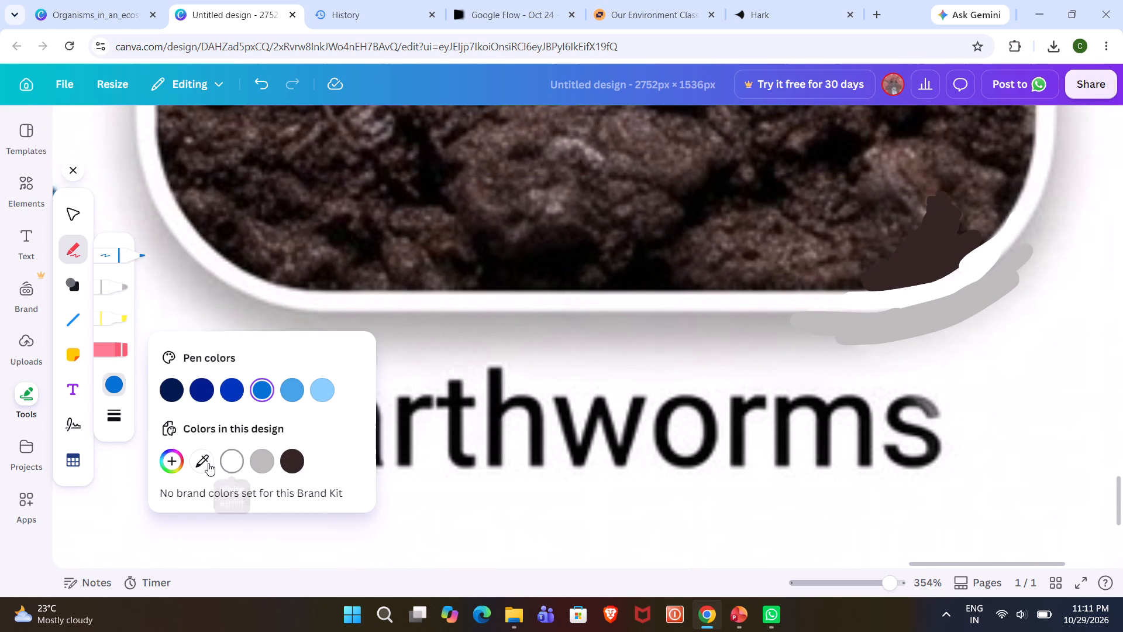
pyautogui.click(208, 462)
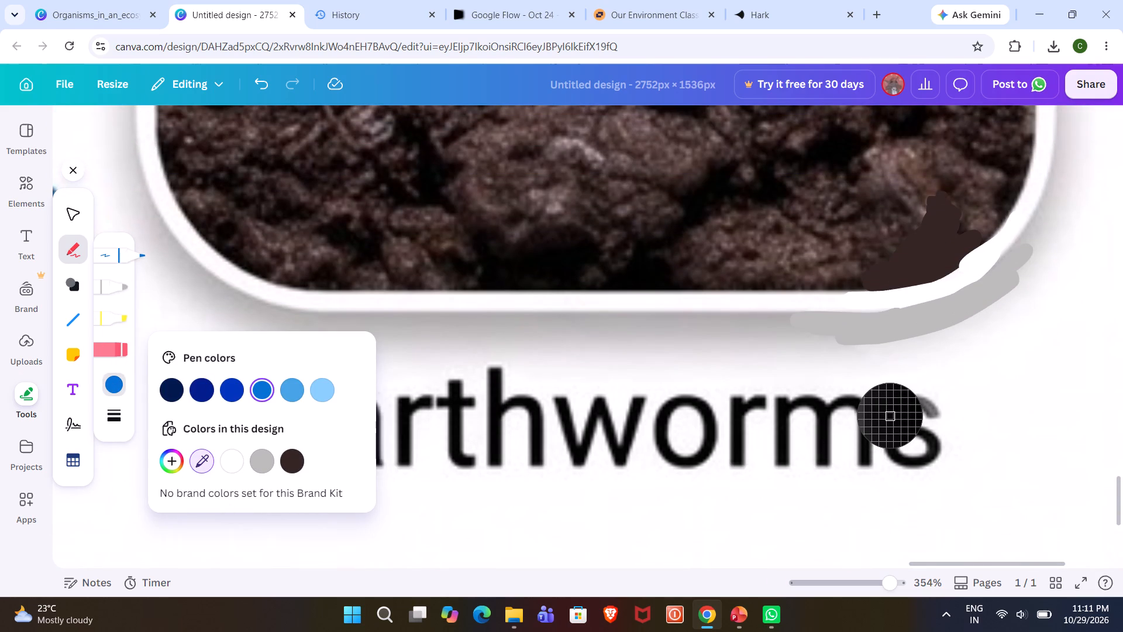
pyautogui.click(890, 416)
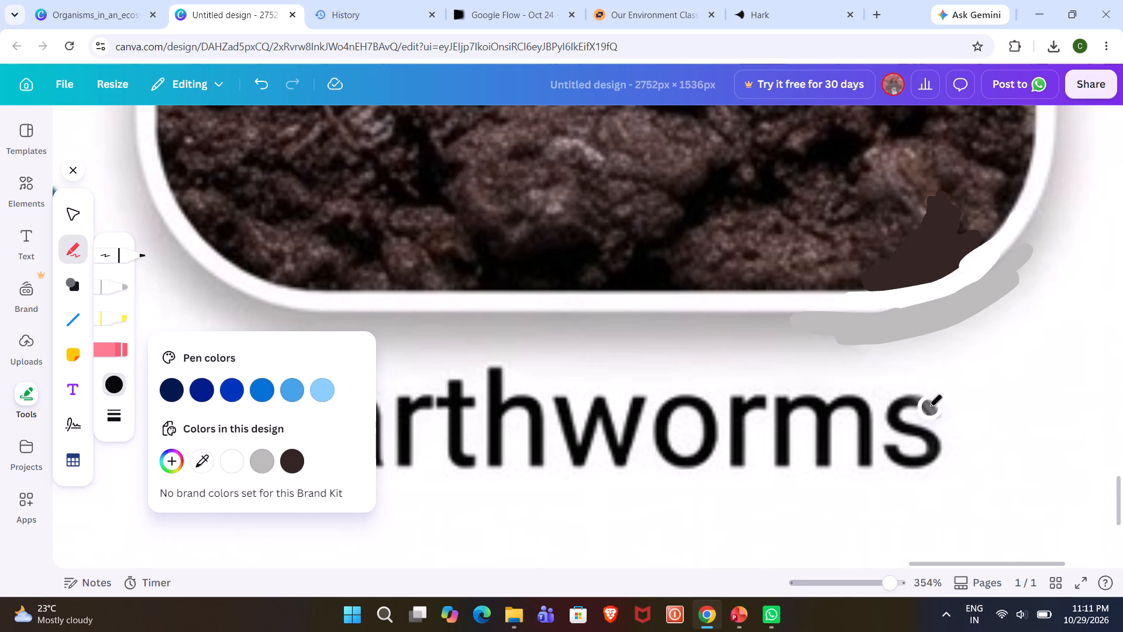
pyautogui.click(101, 415)
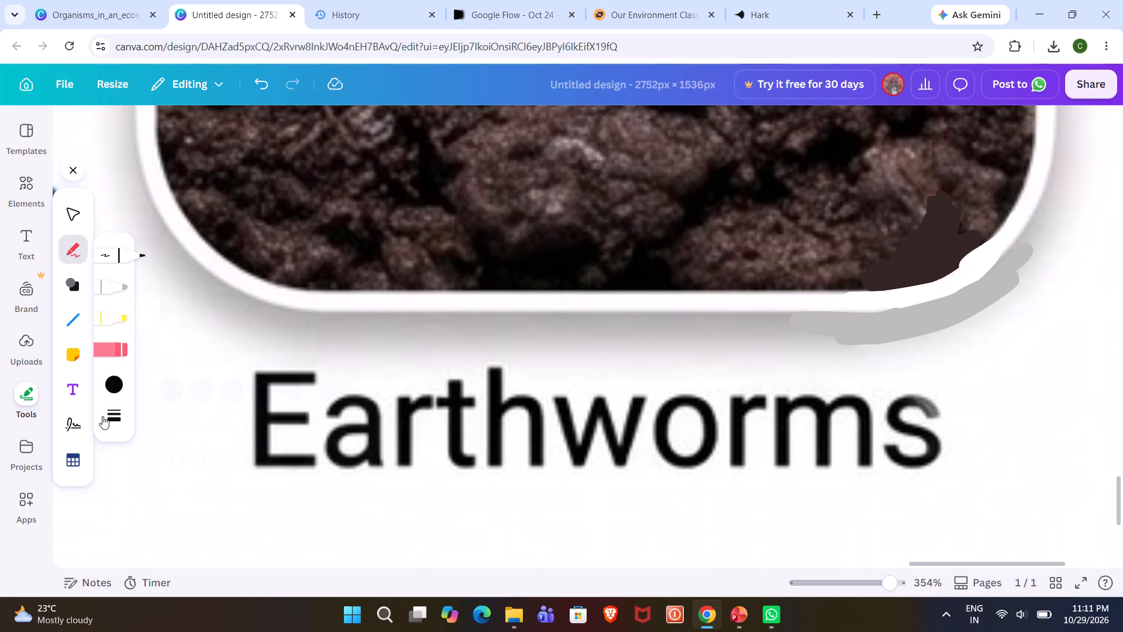
pyautogui.click(108, 417)
pyautogui.moveTo(175, 438); pyautogui.dragTo(153, 438)
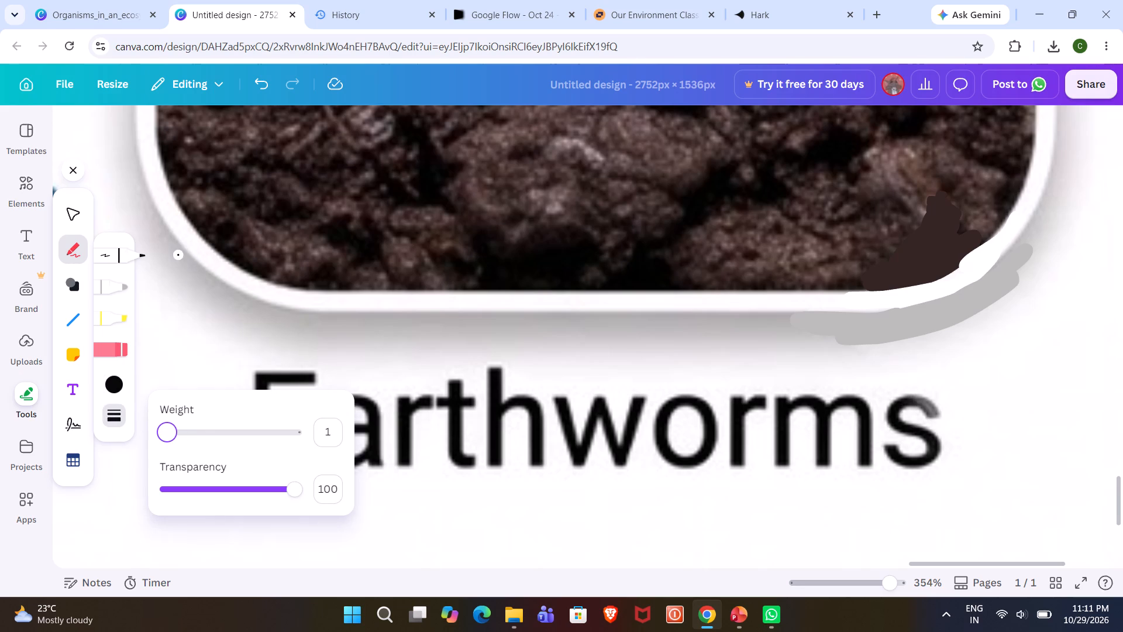
pyautogui.moveTo(153, 438); pyautogui.dragTo(149, 437)
# Trace over the faded upper curve and tip of the final "s" in the Earthworms caption in black.
pyautogui.moveTo(936, 411); pyautogui.dragTo(935, 410)
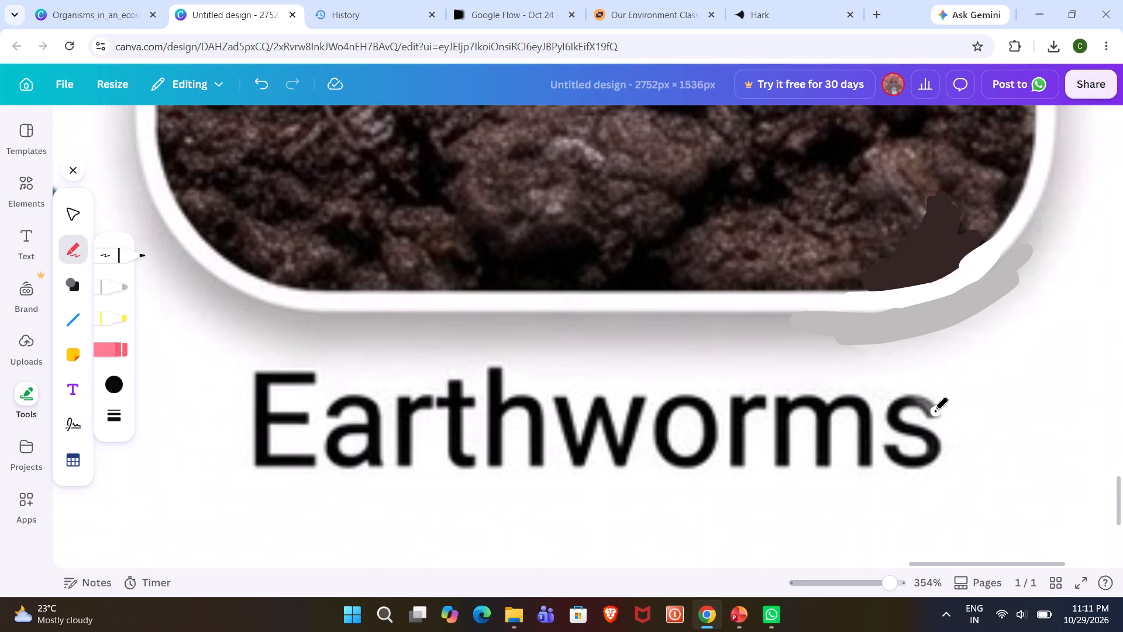
pyautogui.moveTo(935, 410); pyautogui.dragTo(908, 397)
pyautogui.moveTo(908, 397); pyautogui.dragTo(904, 397)
pyautogui.moveTo(933, 412); pyautogui.dragTo(925, 405)
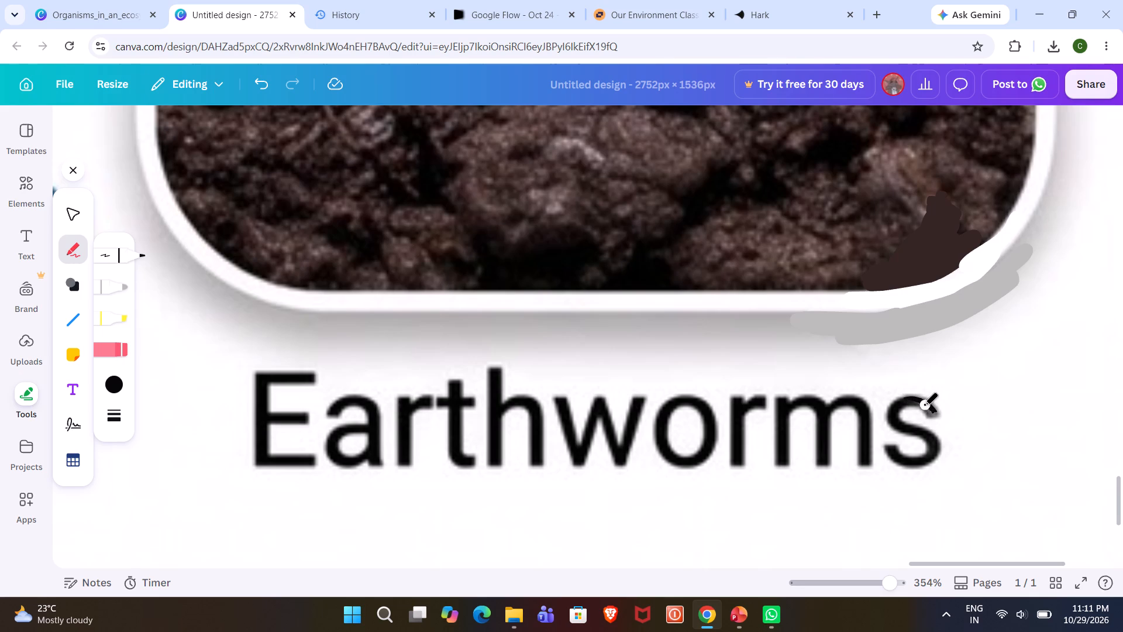
pyautogui.moveTo(925, 405); pyautogui.dragTo(922, 403)
pyautogui.click(930, 415)
pyautogui.moveTo(932, 415); pyautogui.dragTo(931, 408)
pyautogui.moveTo(931, 408); pyautogui.dragTo(930, 406)
pyautogui.moveTo(940, 414); pyautogui.dragTo(928, 403)
pyautogui.moveTo(928, 403); pyautogui.dragTo(926, 400)
pyautogui.keyDown('ctrl'); pyautogui.scroll(-6, 954, 419); pyautogui.keyUp('ctrl')
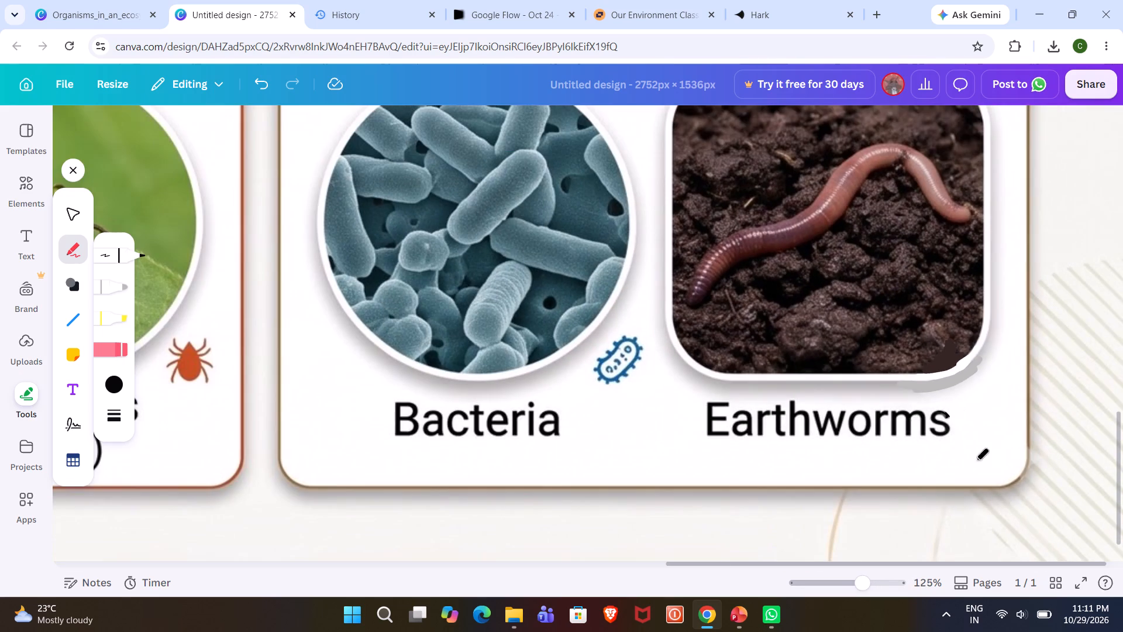
pyautogui.keyDown('ctrl'); pyautogui.scroll(-3, 979, 476); pyautogui.keyUp('ctrl')
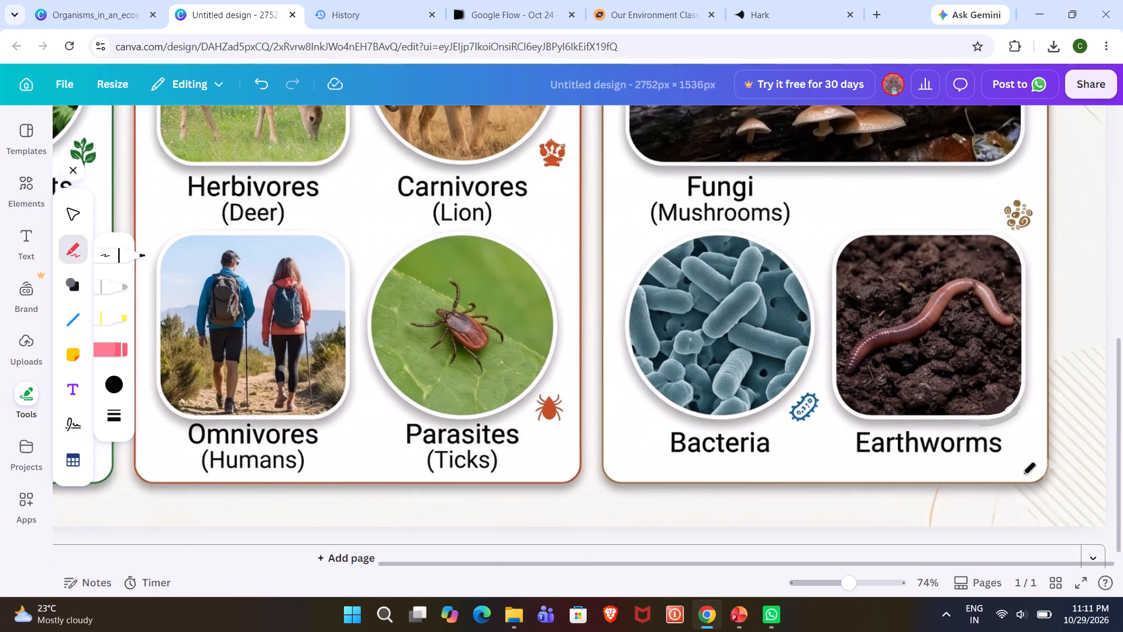
pyautogui.keyDown('ctrl'); pyautogui.scroll(-4, 1022, 471); pyautogui.keyUp('ctrl')
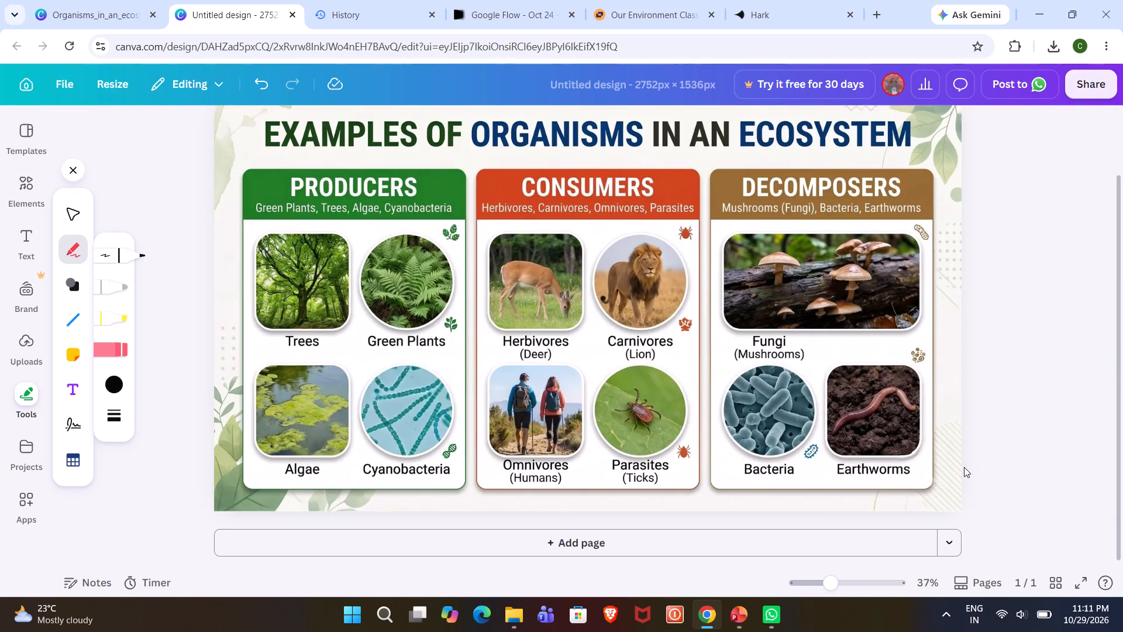
# Fill the gaps left in the upper curve of the final "s" with small black strokes, along its inner edge and tip.
pyautogui.keyDown('ctrl'); pyautogui.scroll(6, 962, 466); pyautogui.keyUp('ctrl')
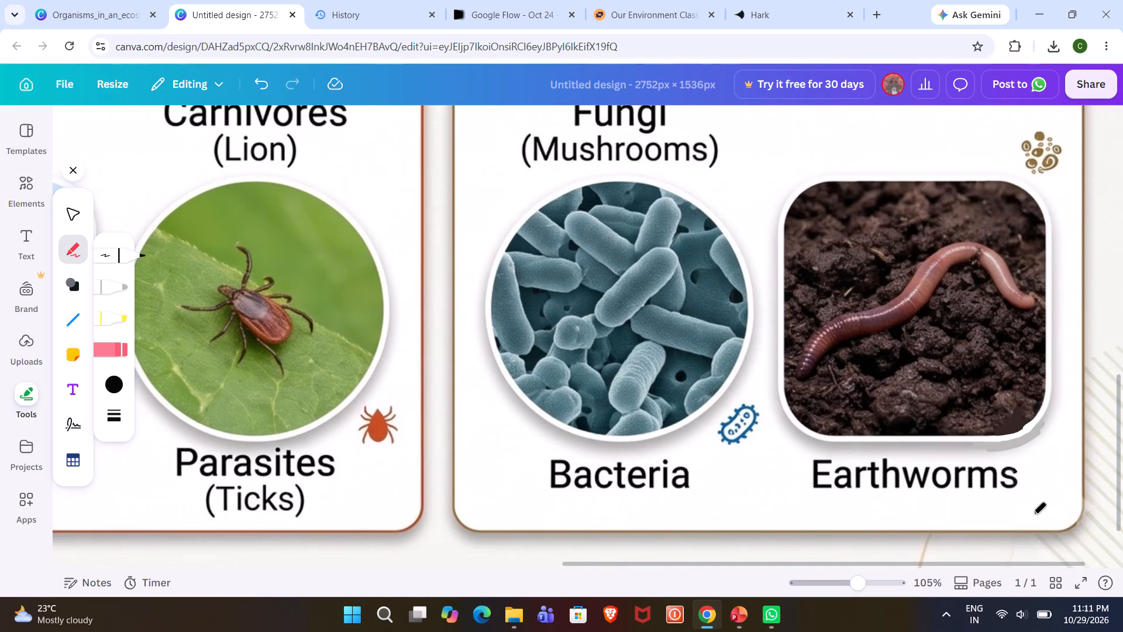
pyautogui.scroll(4, 1049, 510)
pyautogui.scroll(-7, 1050, 511)
pyautogui.keyDown('ctrl'); pyautogui.scroll(2, 1018, 418); pyautogui.keyUp('ctrl')
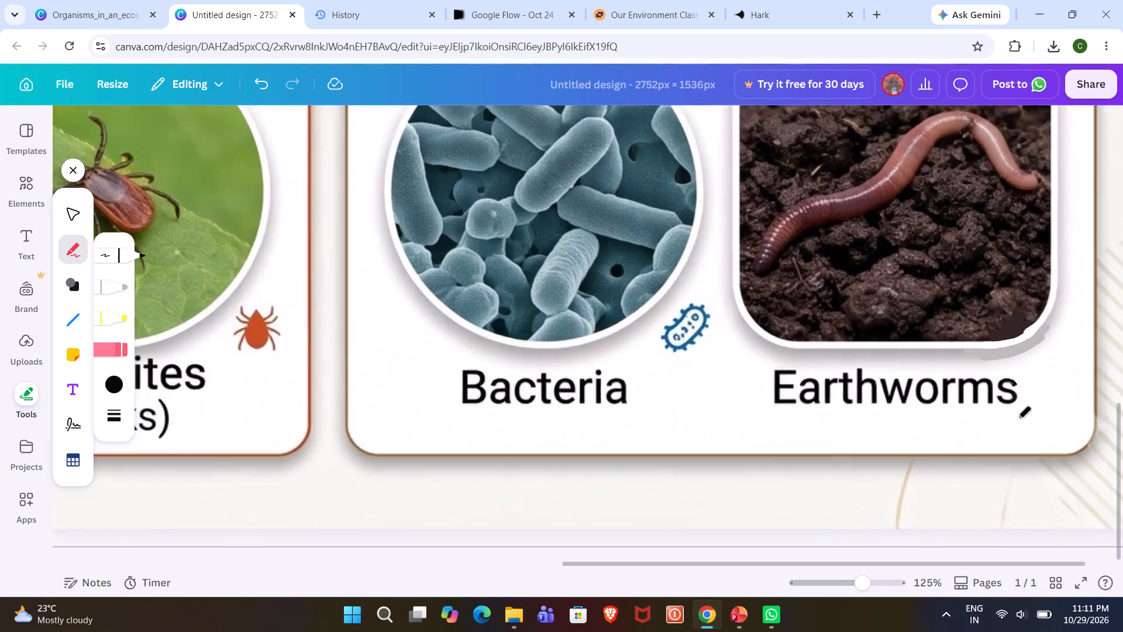
pyautogui.keyDown('ctrl'); pyautogui.scroll(5, 1018, 418); pyautogui.keyUp('ctrl')
pyautogui.keyDown('ctrl'); pyautogui.scroll(8, 1012, 358); pyautogui.keyUp('ctrl')
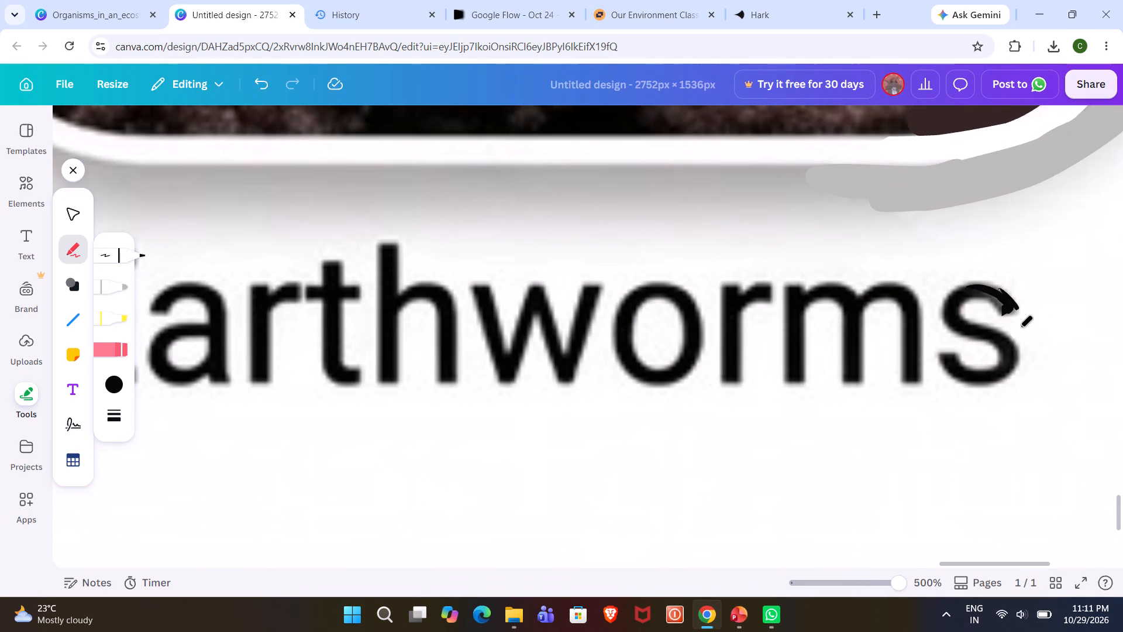
pyautogui.keyDown('ctrl'); pyautogui.scroll(6, 1019, 328); pyautogui.keyUp('ctrl')
pyautogui.click(1005, 304)
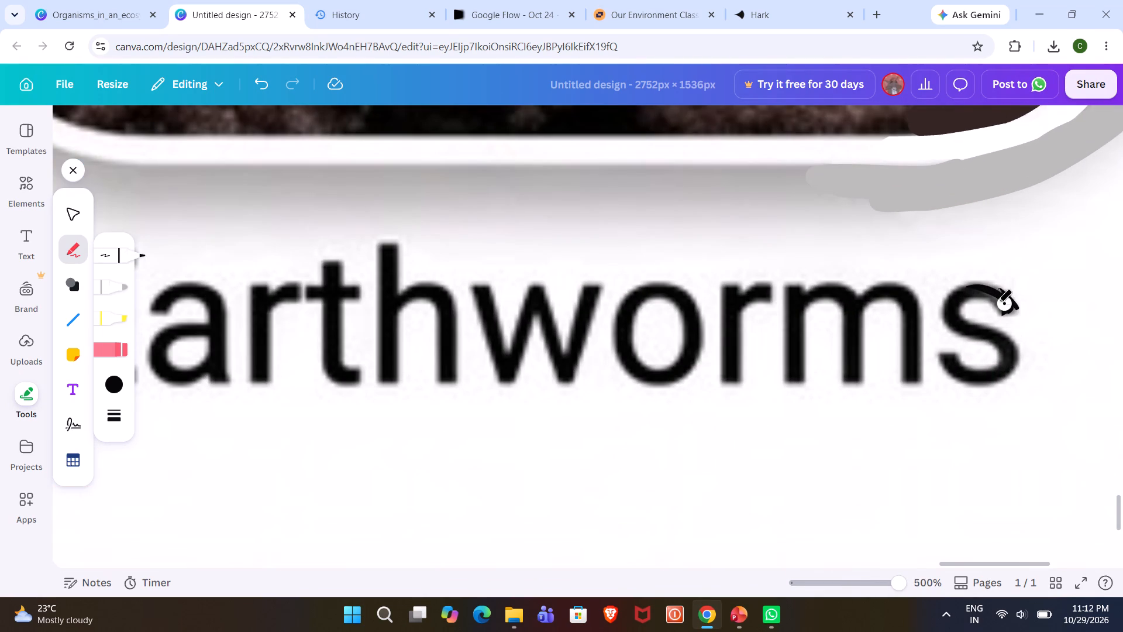
pyautogui.click(996, 300)
pyautogui.moveTo(1003, 307); pyautogui.dragTo(1003, 305)
pyautogui.moveTo(1003, 305); pyautogui.dragTo(977, 288)
pyautogui.moveTo(1010, 313); pyautogui.dragTo(1014, 313)
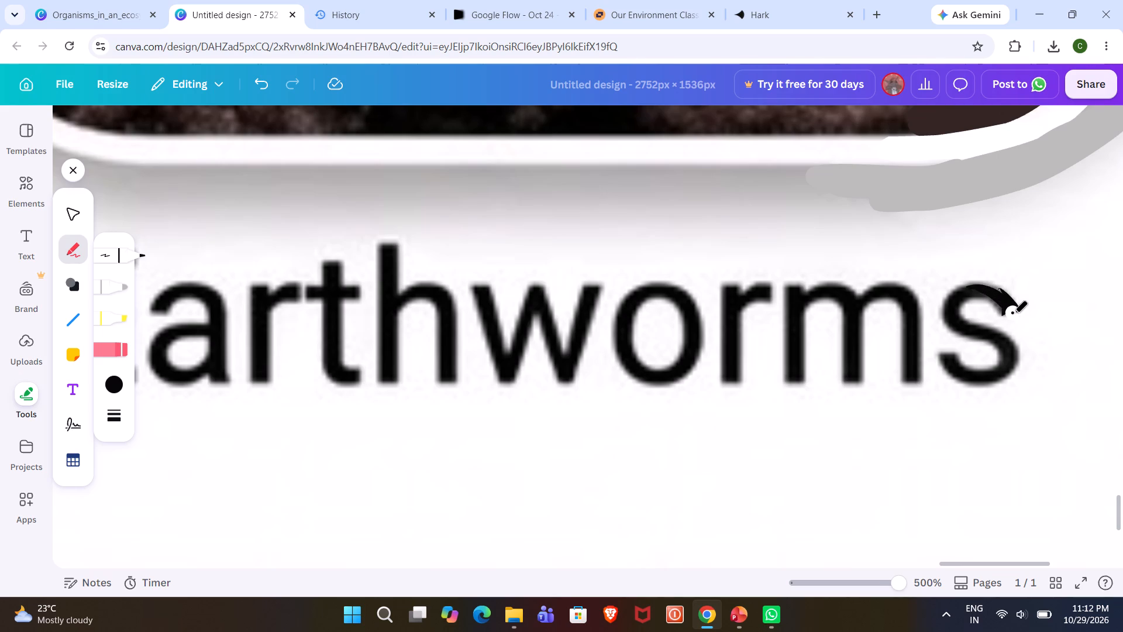
pyautogui.moveTo(1014, 313); pyautogui.dragTo(1015, 305)
pyautogui.moveTo(1017, 311); pyautogui.dragTo(1014, 303)
# Extend the black strokes along the outer top edge of the final "s" in the Earthworms caption.
pyautogui.moveTo(1005, 290); pyautogui.dragTo(970, 283)
pyautogui.moveTo(974, 282); pyautogui.dragTo(973, 282)
pyautogui.moveTo(973, 282); pyautogui.dragTo(956, 291)
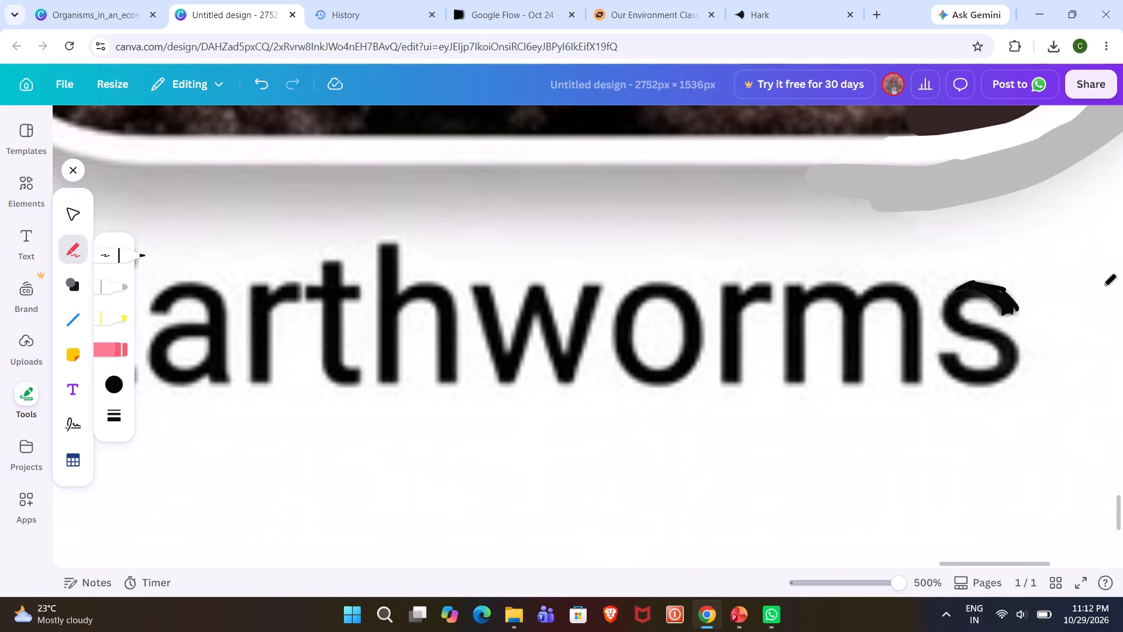
pyautogui.keyDown('ctrl'); pyautogui.scroll(-7, 1011, 328); pyautogui.keyUp('ctrl')
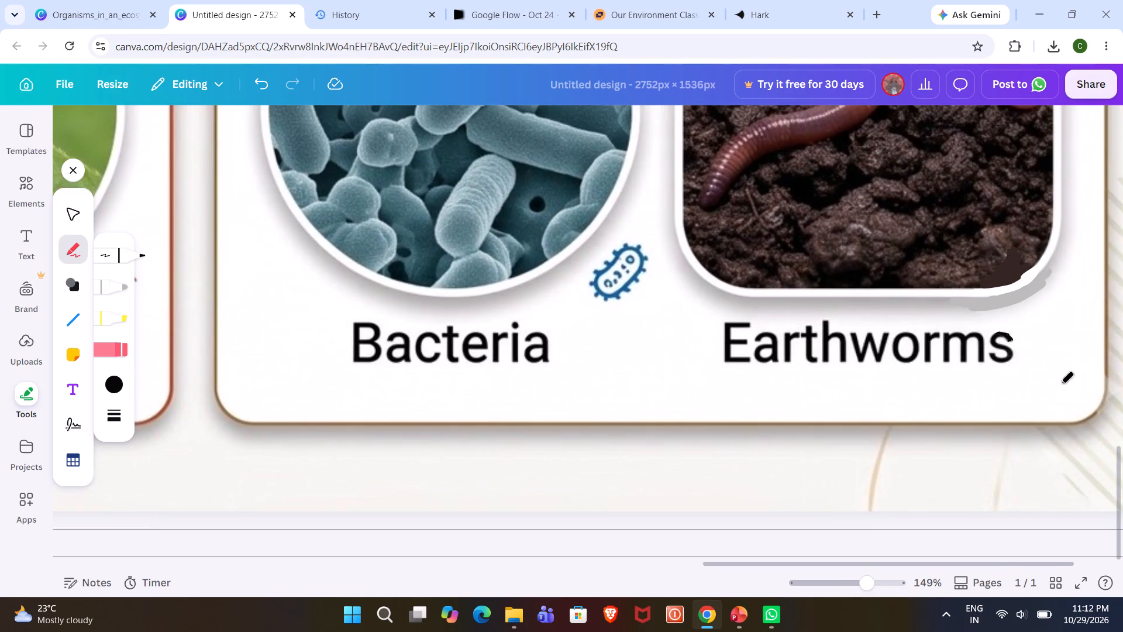
# Download the retouched poster of organisms in an ecosystem as a PNG image.
pyautogui.keyDown('ctrl'); pyautogui.scroll(-4, 1060, 384); pyautogui.keyUp('ctrl')
pyautogui.scroll(-4, 1055, 376)
pyautogui.scroll(2, 1055, 375)
pyautogui.keyDown('ctrl'); pyautogui.scroll(-3, 1055, 375); pyautogui.keyUp('ctrl')
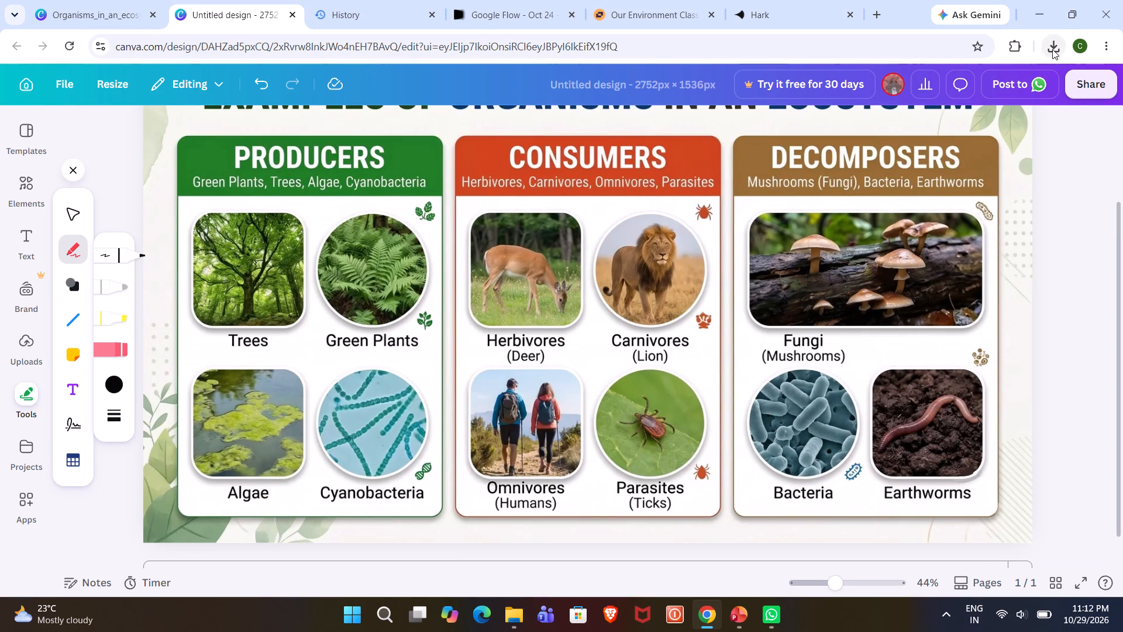
pyautogui.click(1090, 75)
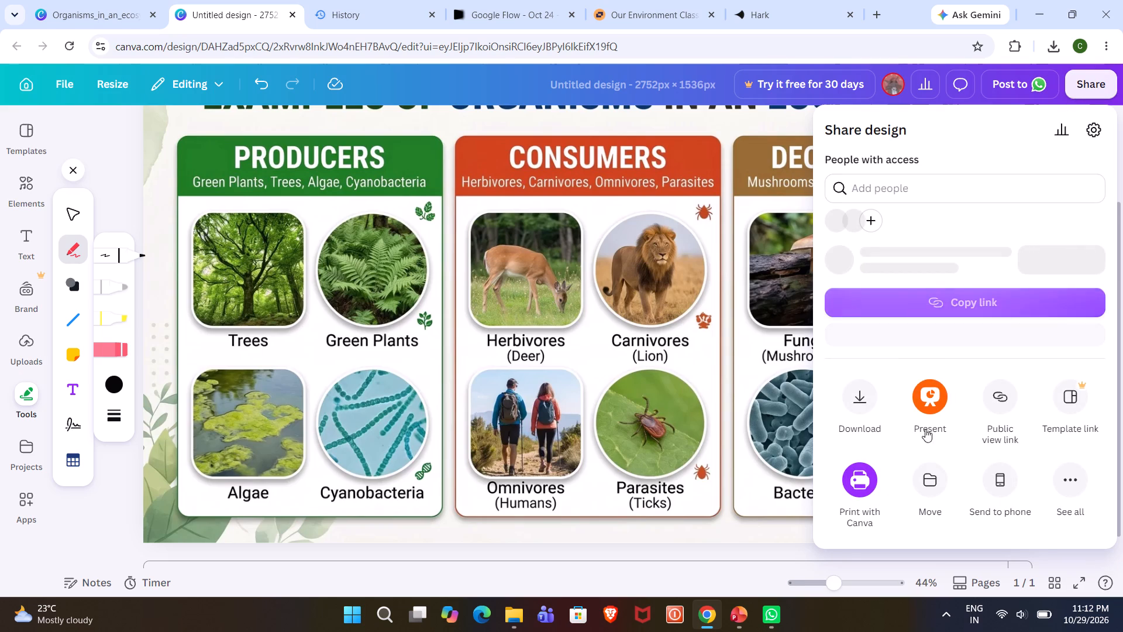
pyautogui.click(864, 432)
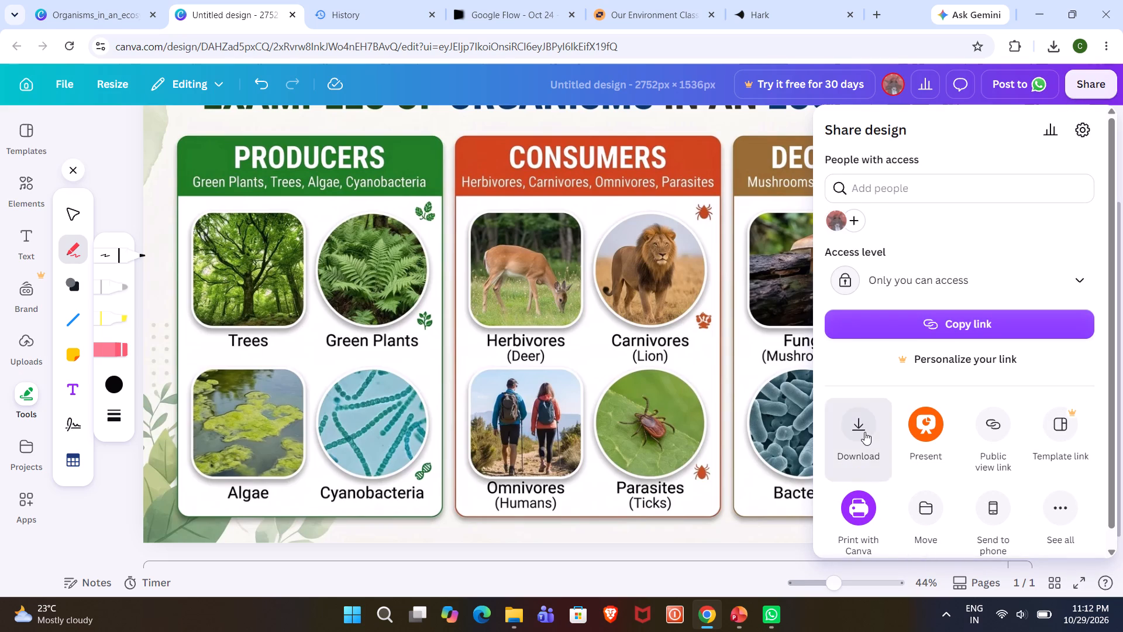
pyautogui.click(961, 182)
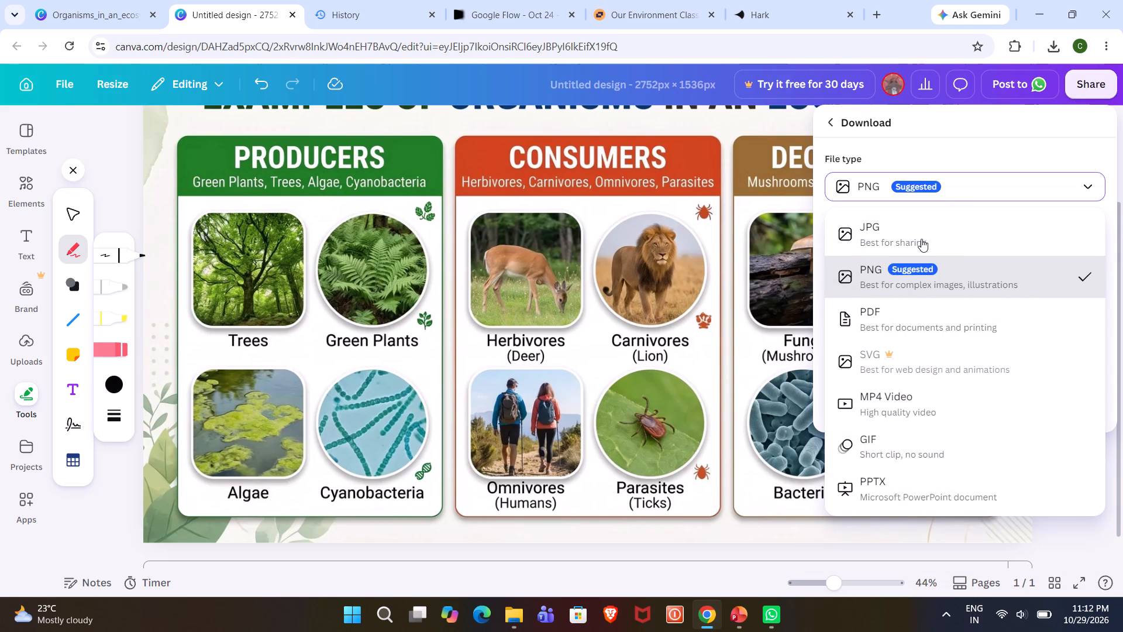
pyautogui.click(943, 280)
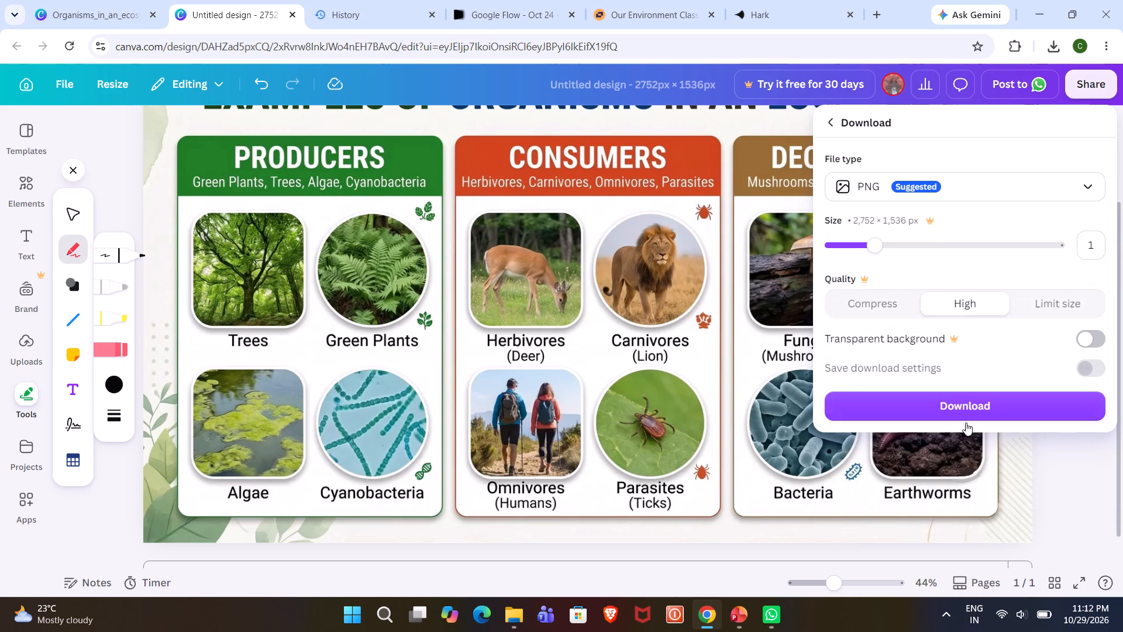
pyautogui.click(949, 409)
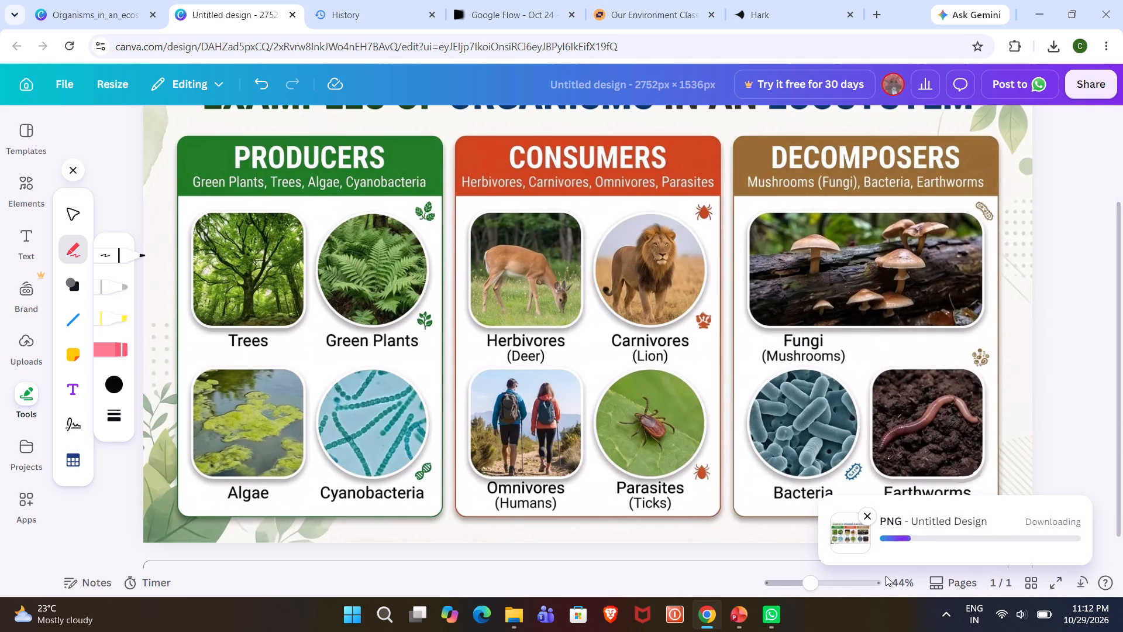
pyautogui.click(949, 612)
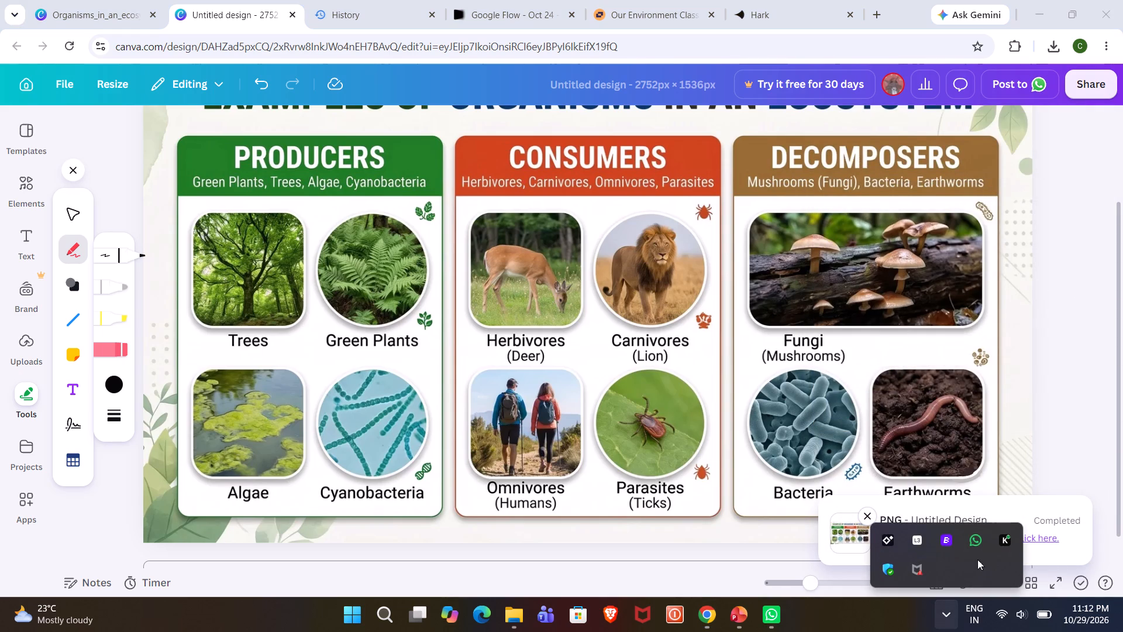
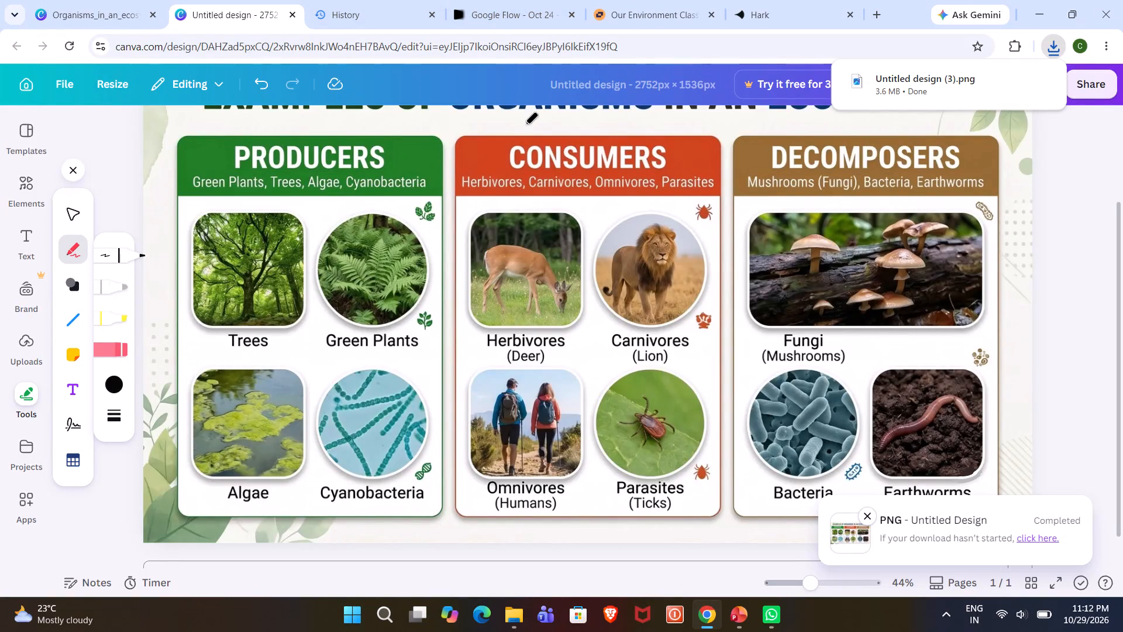
# Place the downloaded poster image Untitled design (3).png from the browser onto blank slide 6 of the Our Environment presentation in PowerPoint.
pyautogui.hotkey('alt', 'Tab')
pyautogui.hotkey('alt', 'Tab')
pyautogui.hotkey('alt', 'Tab')
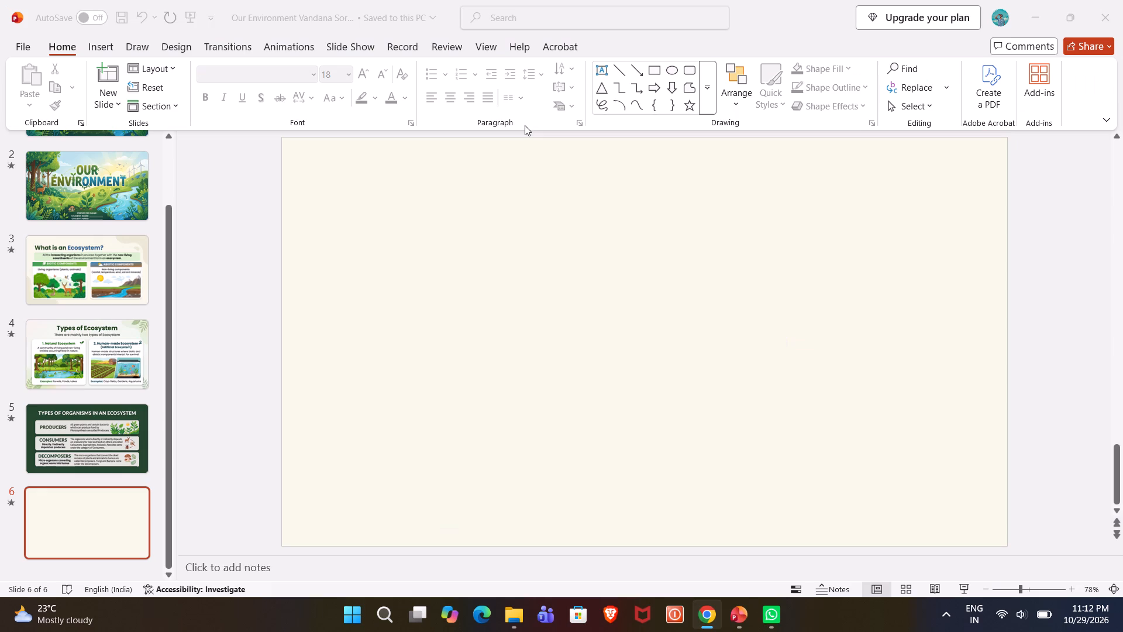
pyautogui.hotkey('alt', 'Tab')
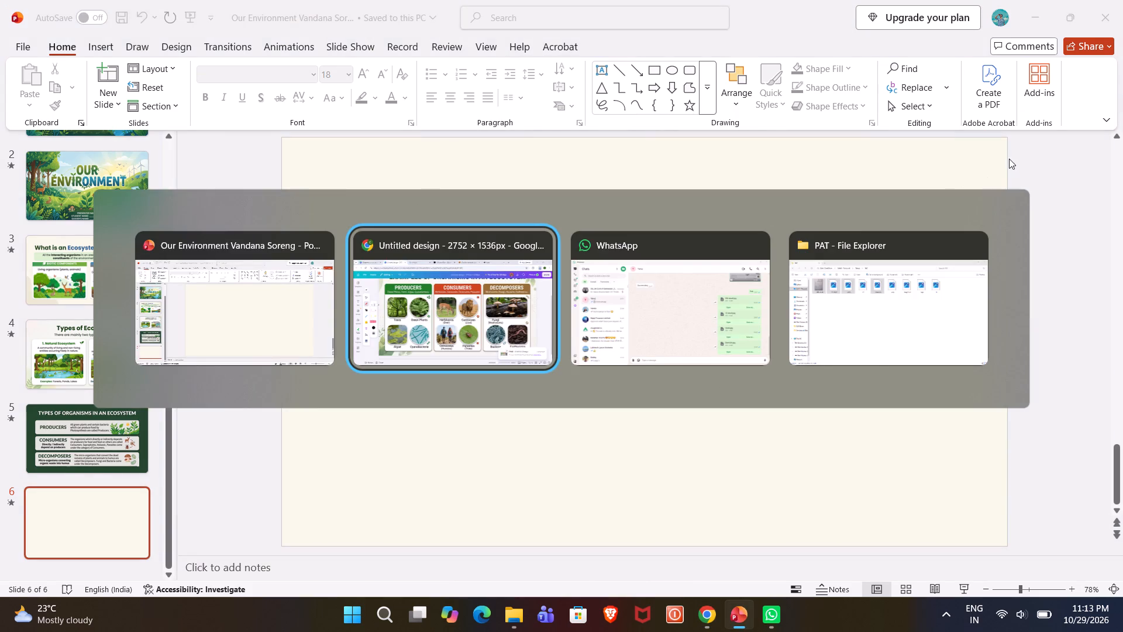
pyautogui.moveTo(924, 80); pyautogui.dragTo(696, 225)
pyautogui.hotkey('alt', 'Tab')
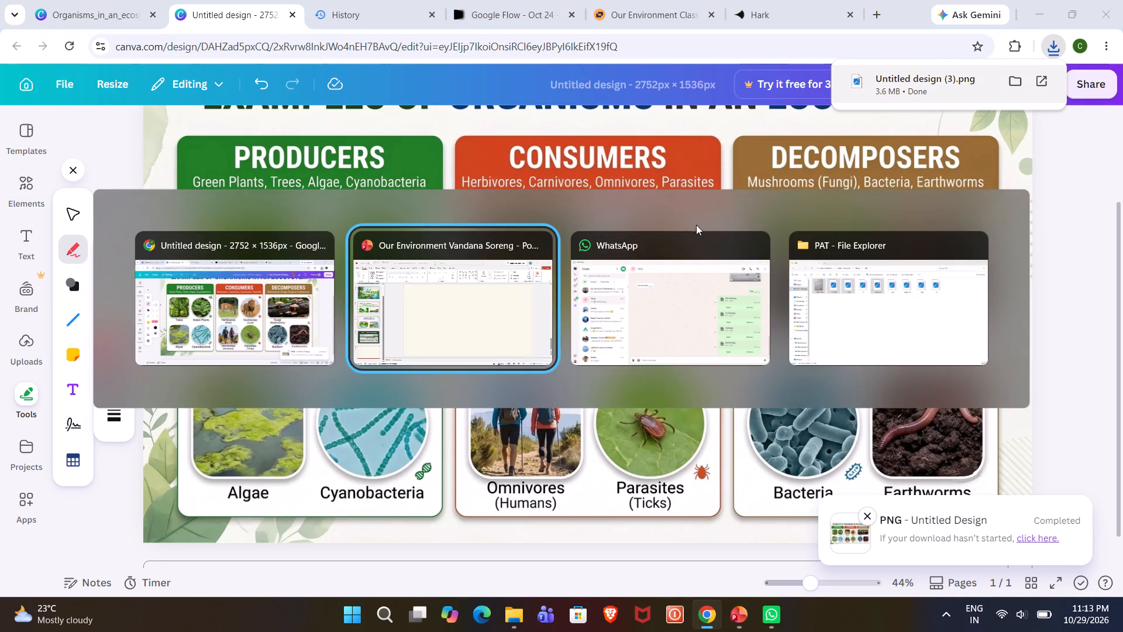
pyautogui.moveTo(696, 225); pyautogui.dragTo(525, 330)
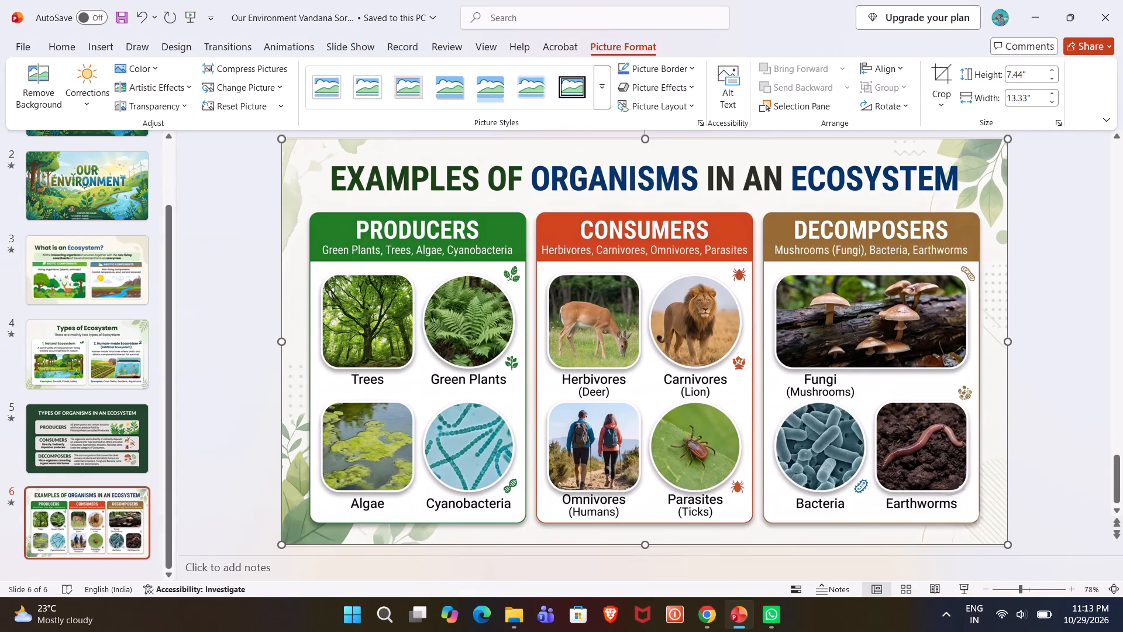
# Stretch the organism examples picture on slide 6 down to the slide's bottom edge.
pyautogui.click(1076, 320)
pyautogui.scroll(2, 791, 364)
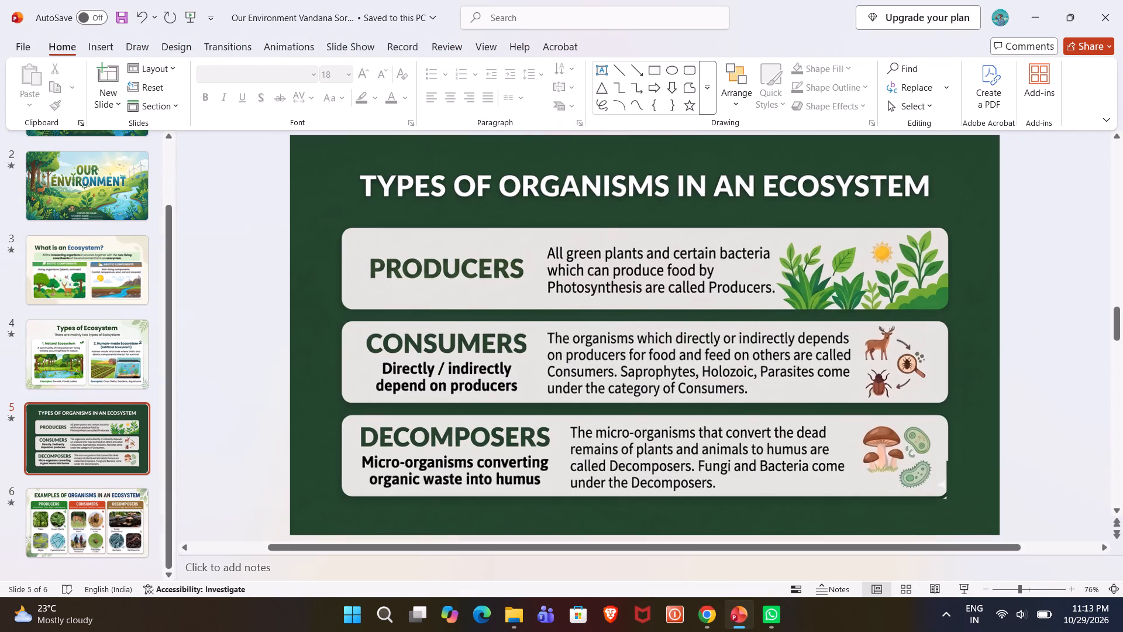
pyautogui.scroll(-3, 791, 364)
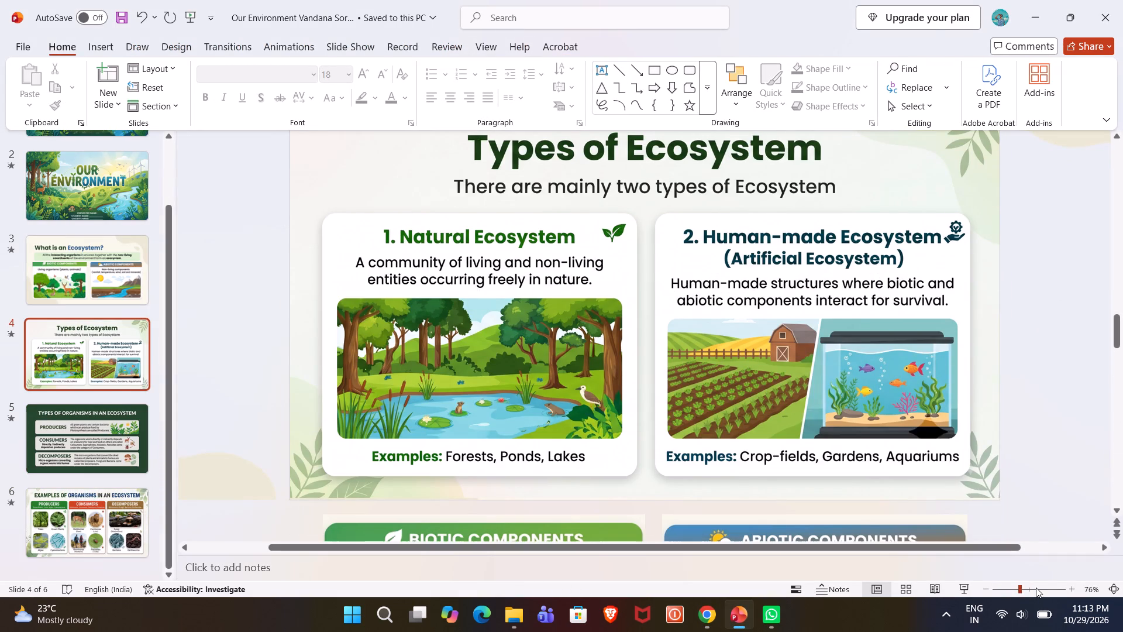
pyautogui.scroll(-15, 1007, 455)
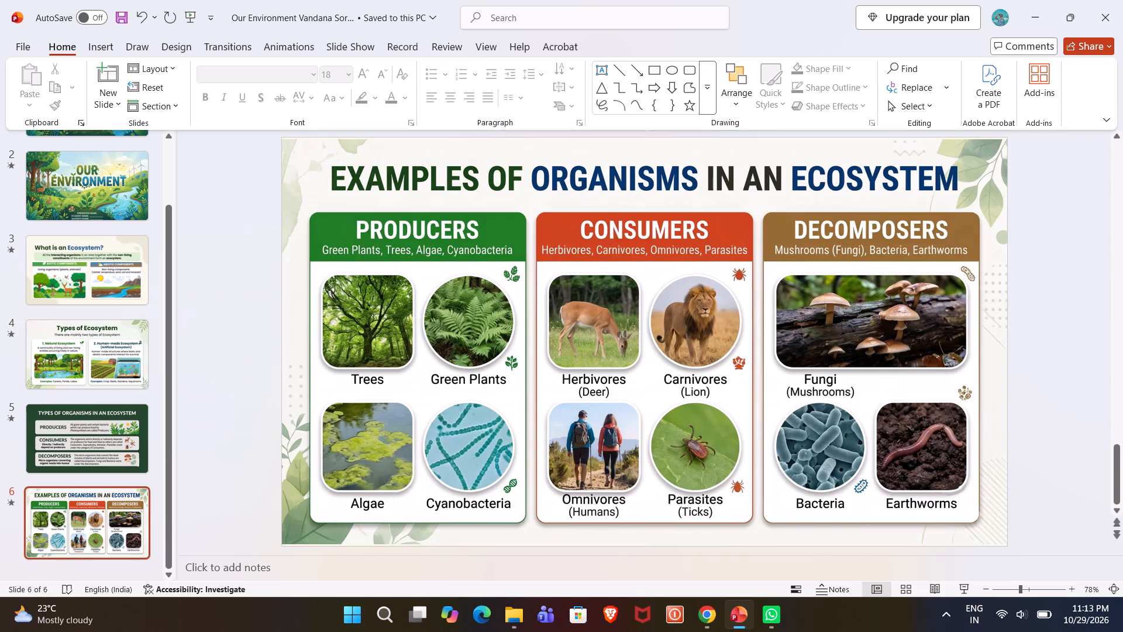
pyautogui.scroll(-7, 1006, 454)
pyautogui.click(825, 421)
pyautogui.click(825, 420)
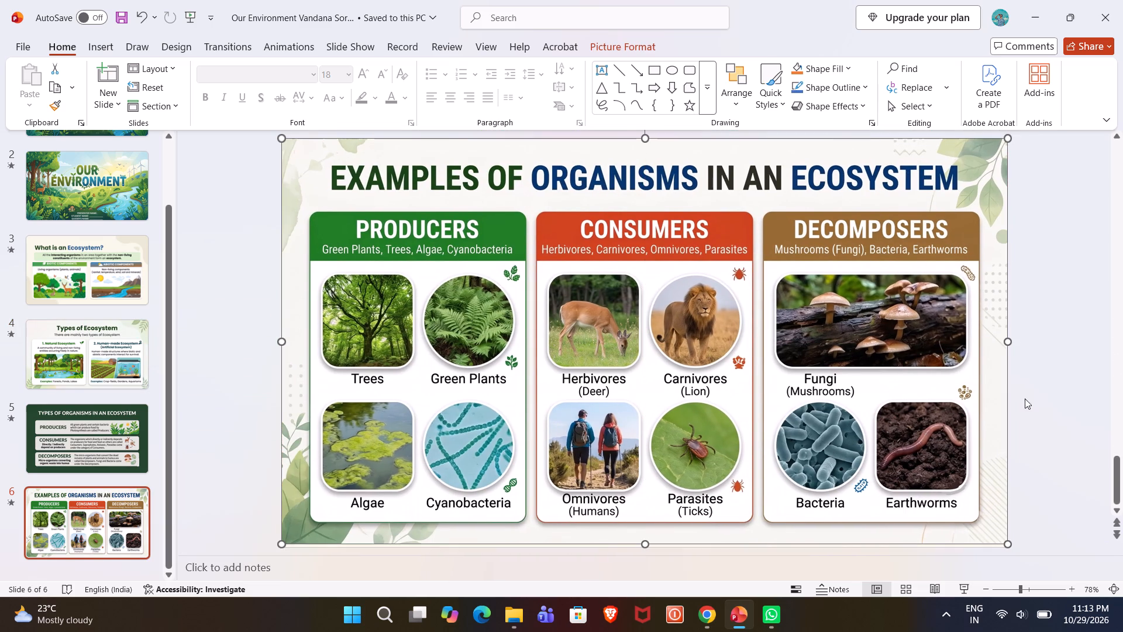
pyautogui.click(643, 544)
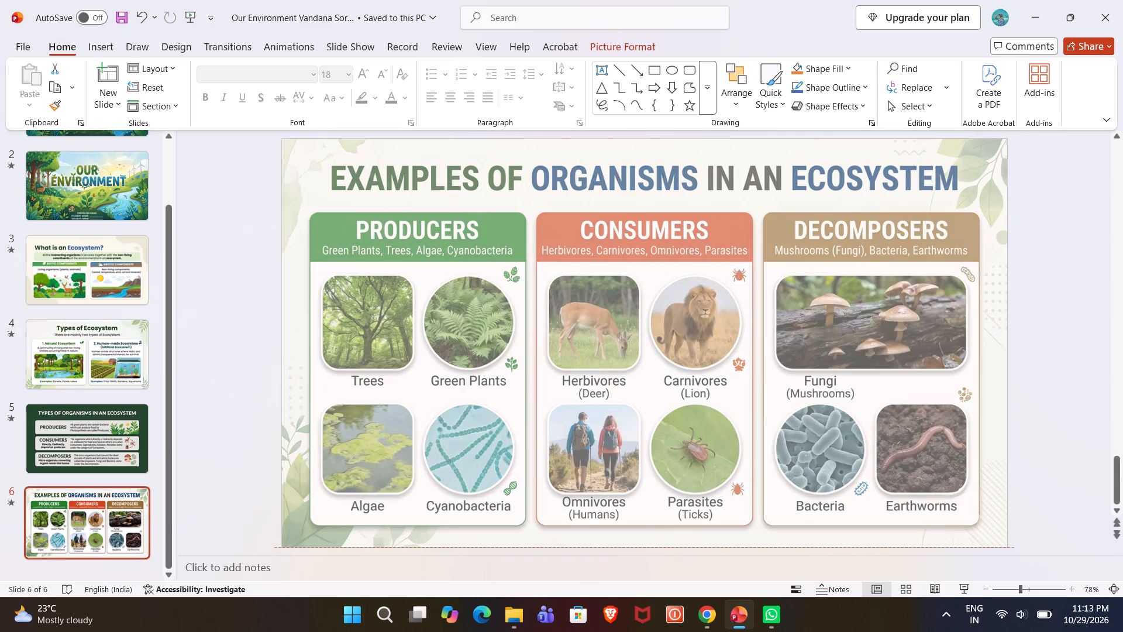
pyautogui.click(1080, 394)
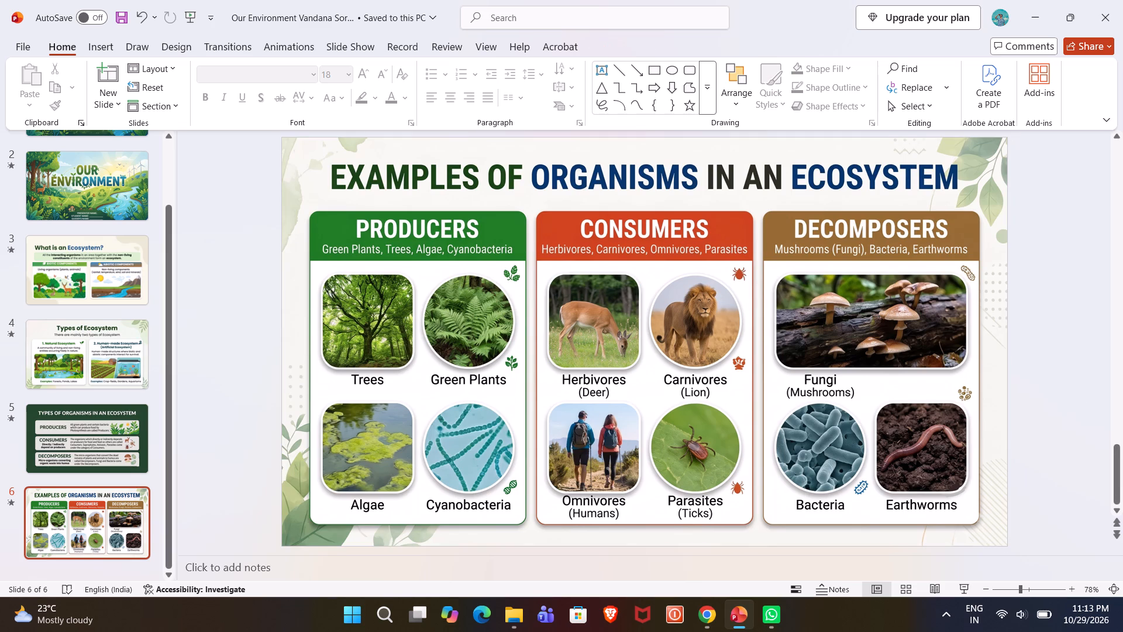
# Preview slides 3 to 6 as a full-screen slide show, starting from "What is an Ecosystem?", and exit it.
pyautogui.click(93, 256)
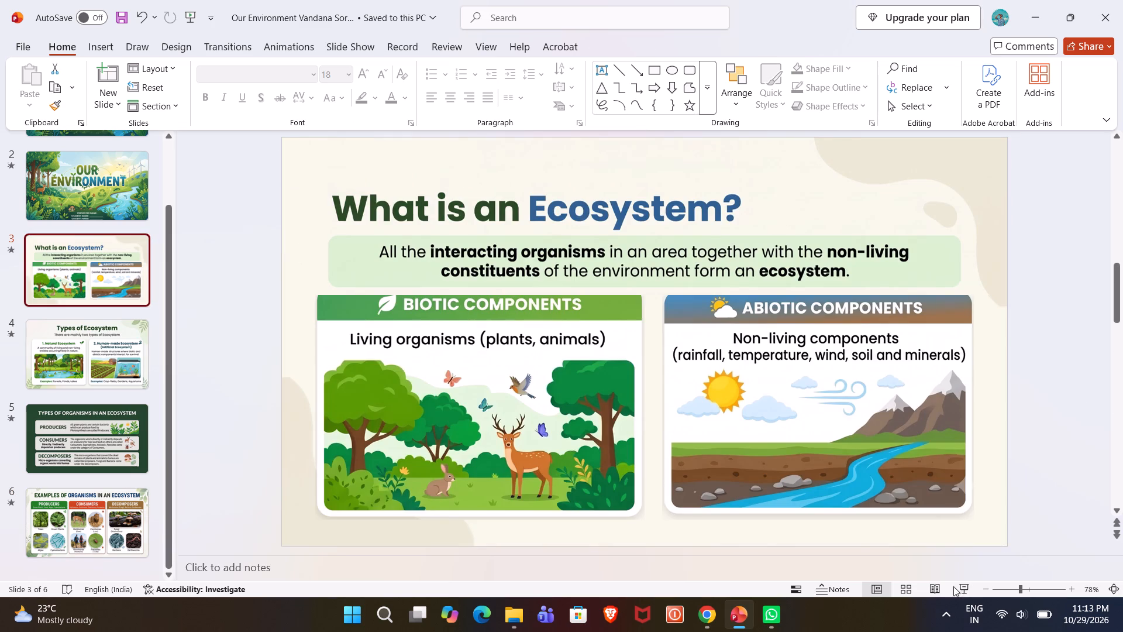
pyautogui.click(957, 588)
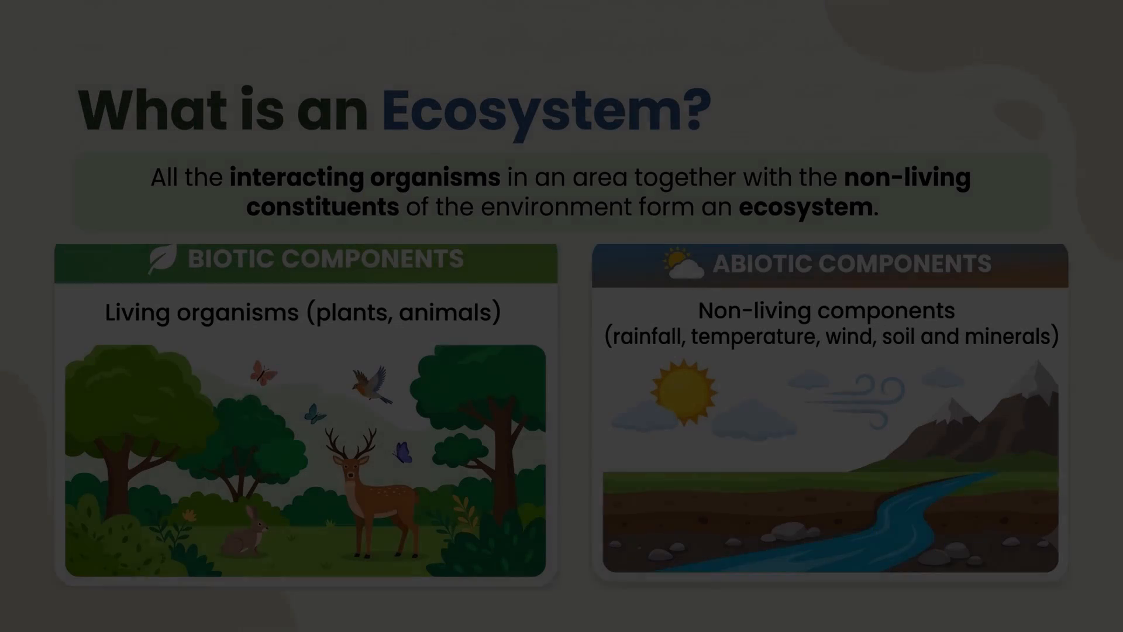
pyautogui.press('Right')
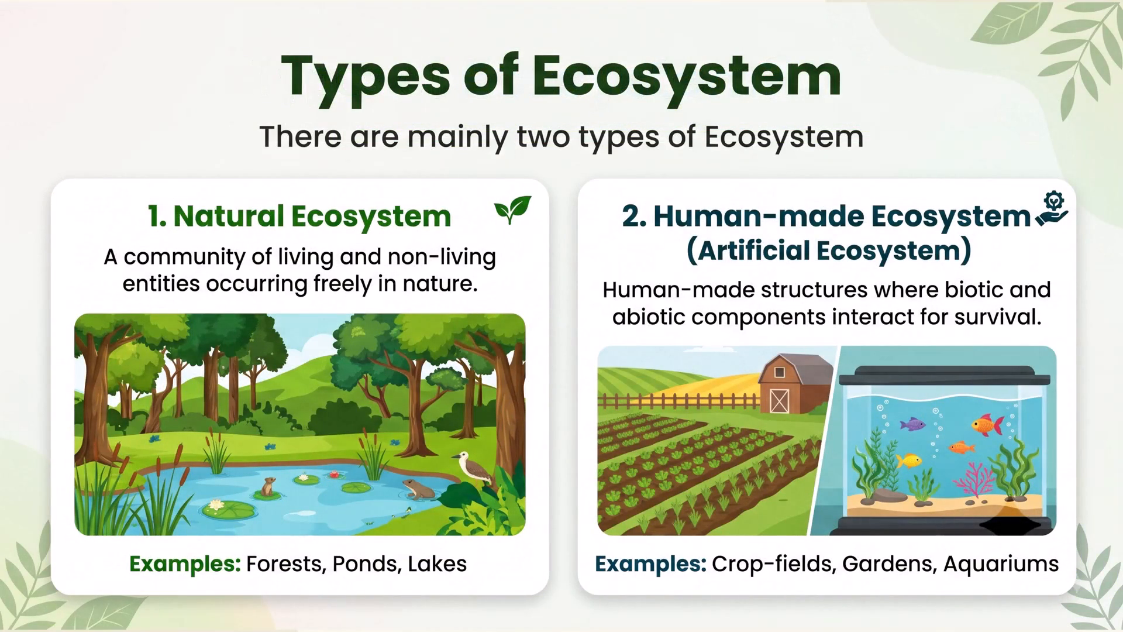
pyautogui.press('Right')
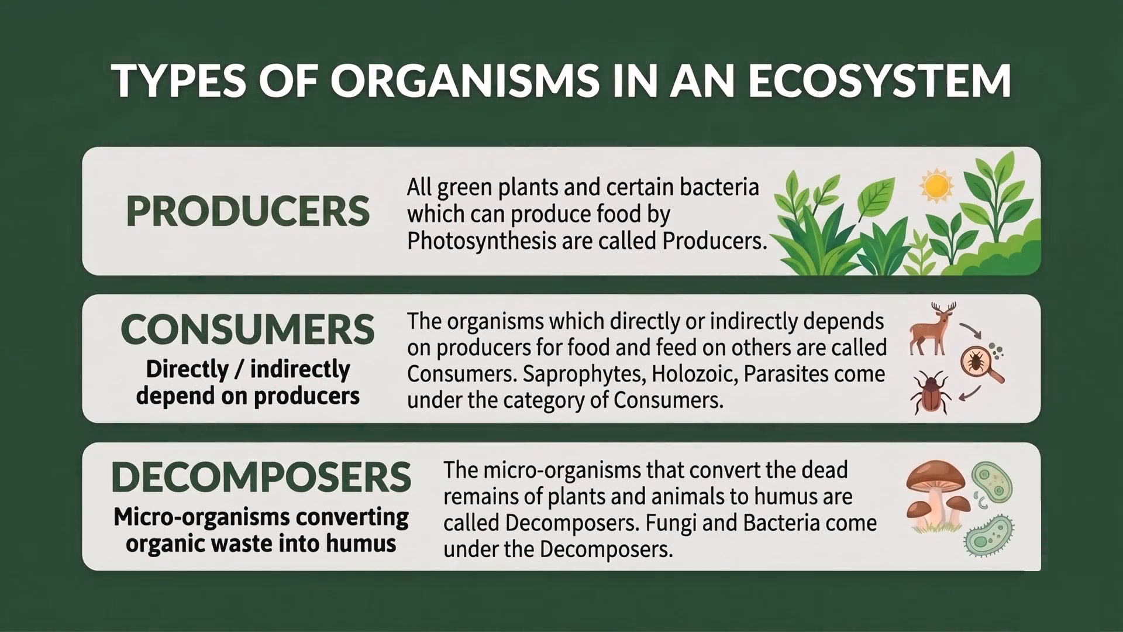
pyautogui.press('Right')
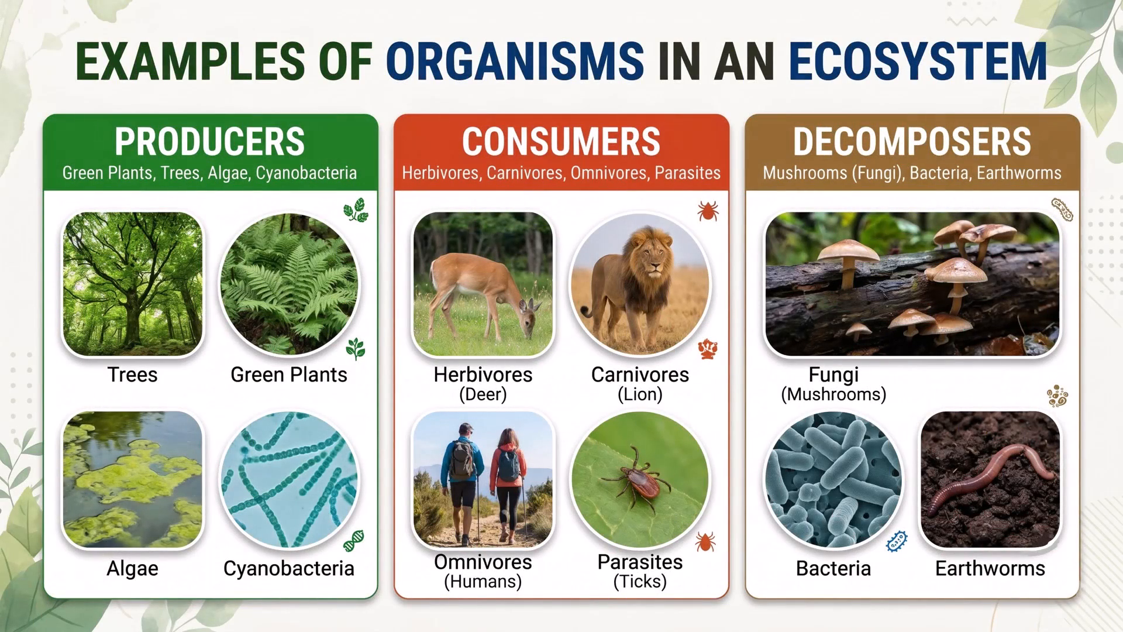
pyautogui.press('Escape')
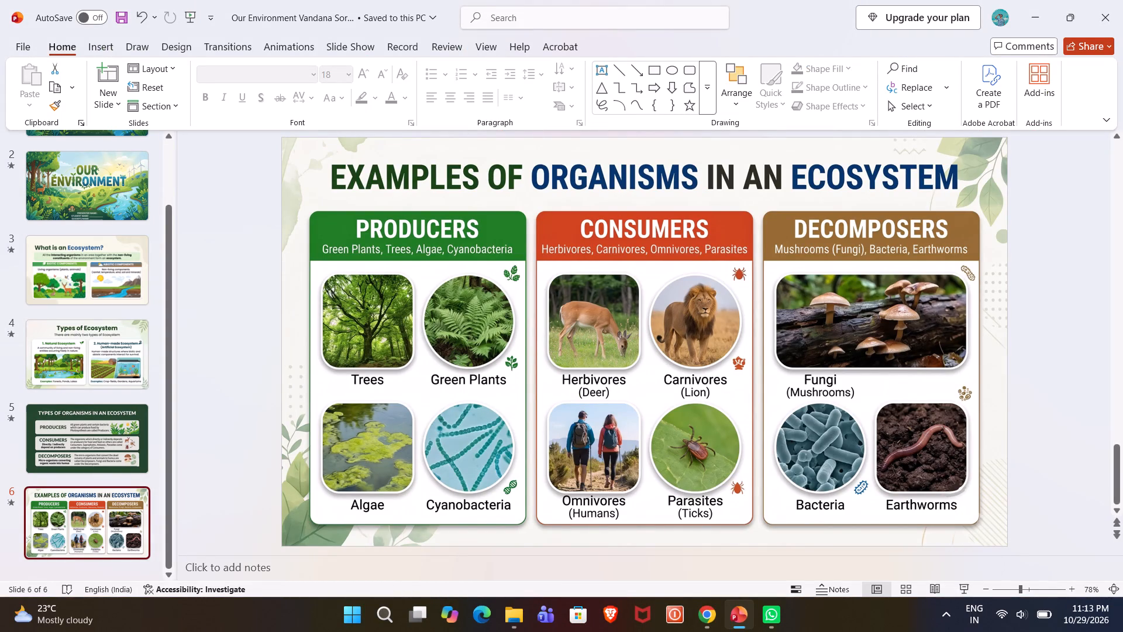
# Duplicate slide 6, Examples of Organisms in an Ecosystem, at the end of the presentation.
pyautogui.scroll(-6, 1001, 318)
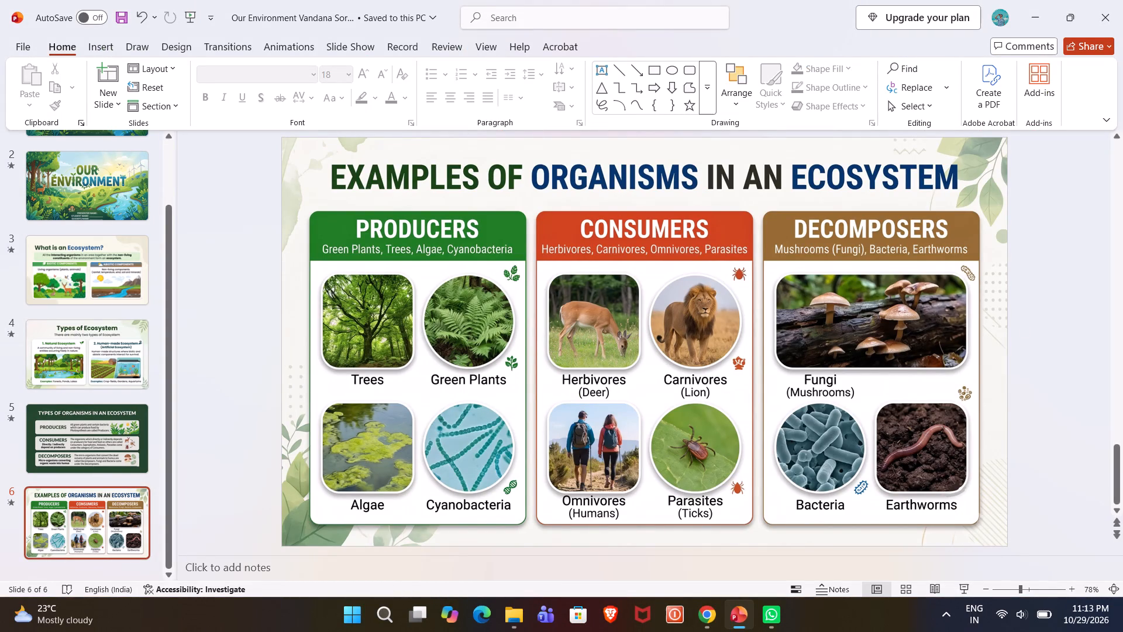
pyautogui.scroll(-5, 51, 409)
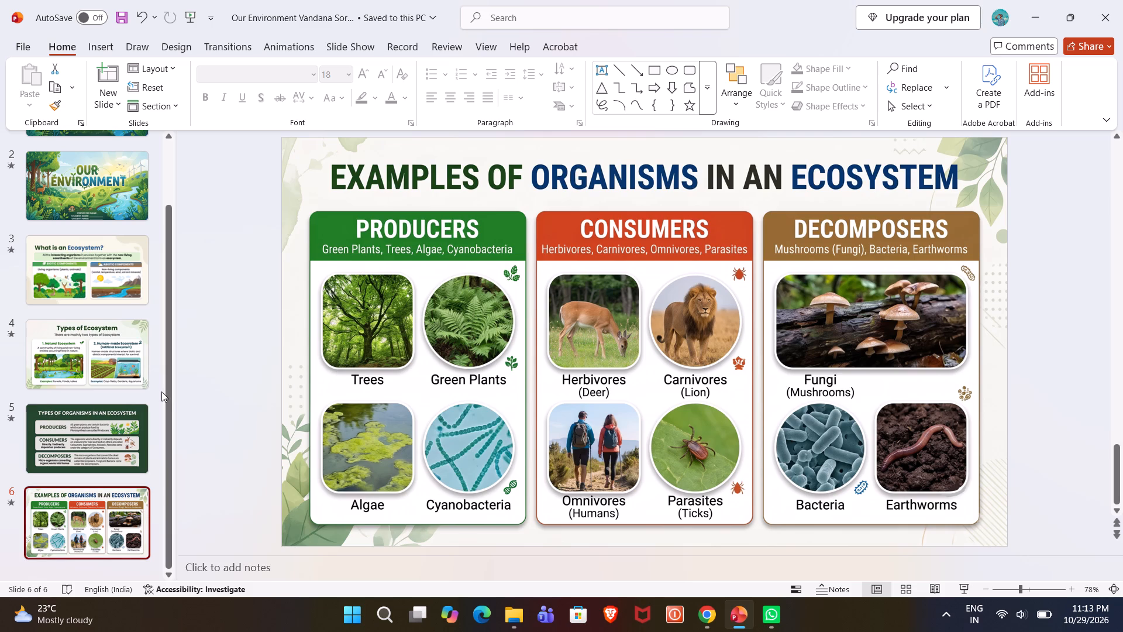
pyautogui.moveTo(167, 395); pyautogui.dragTo(151, 459)
pyautogui.click(109, 527)
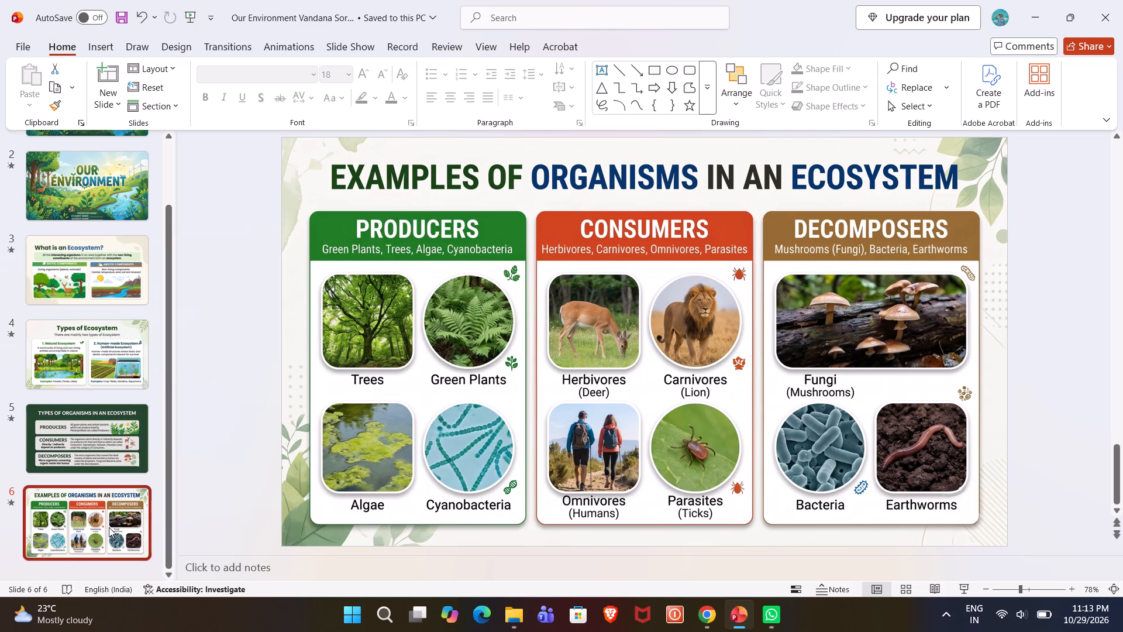
pyautogui.hotkey('ctrl', 'd')
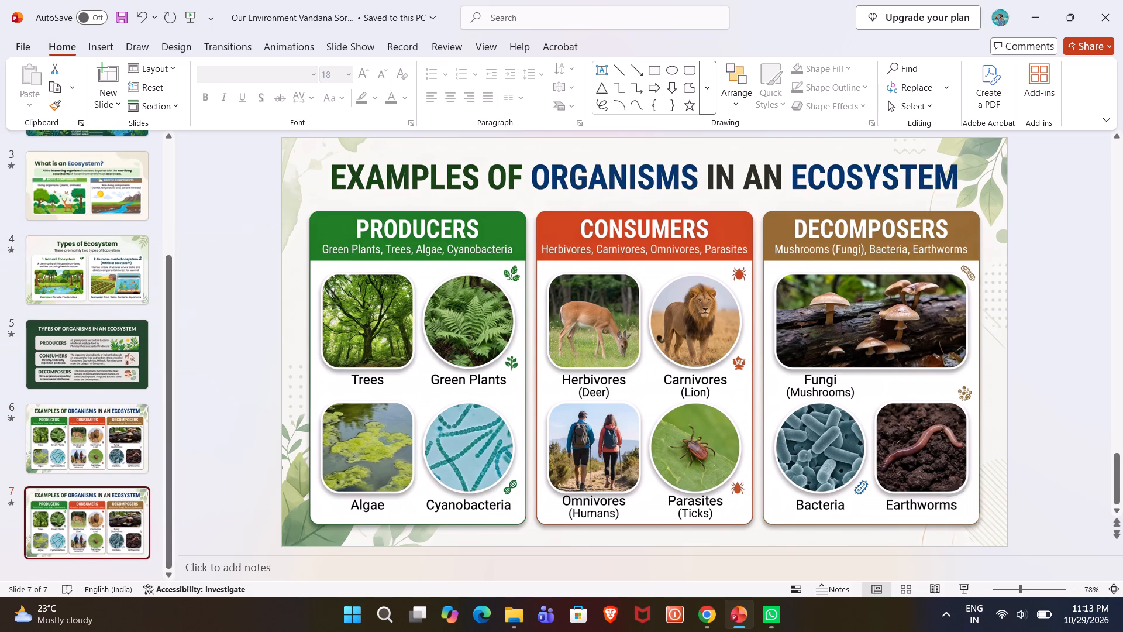
pyautogui.hotkey('alt', 'Tab')
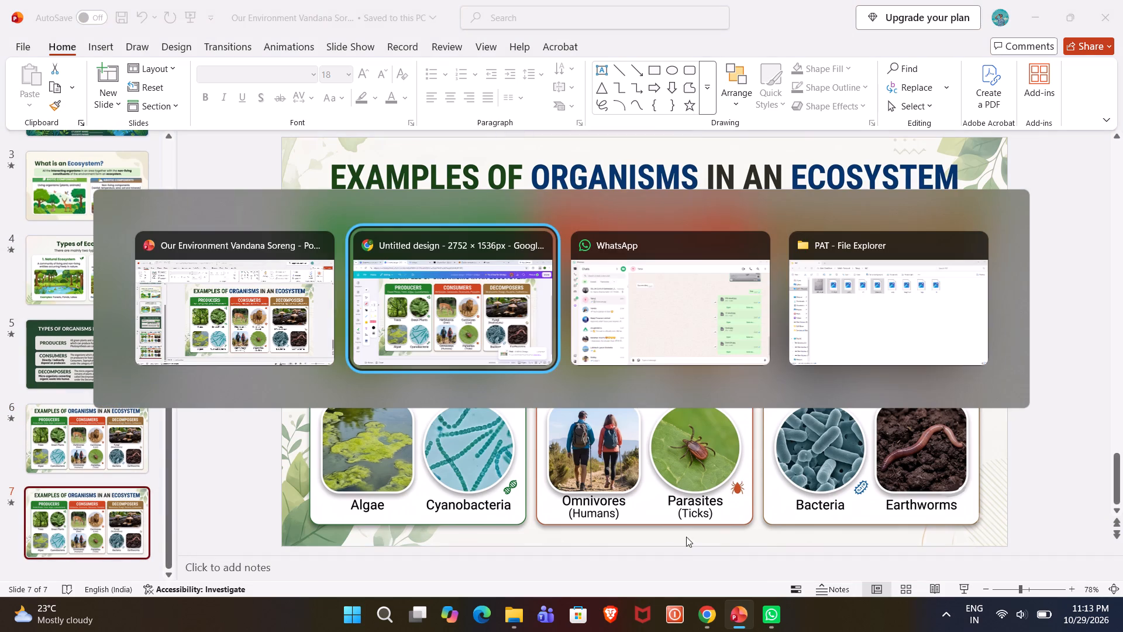
pyautogui.click(616, 0)
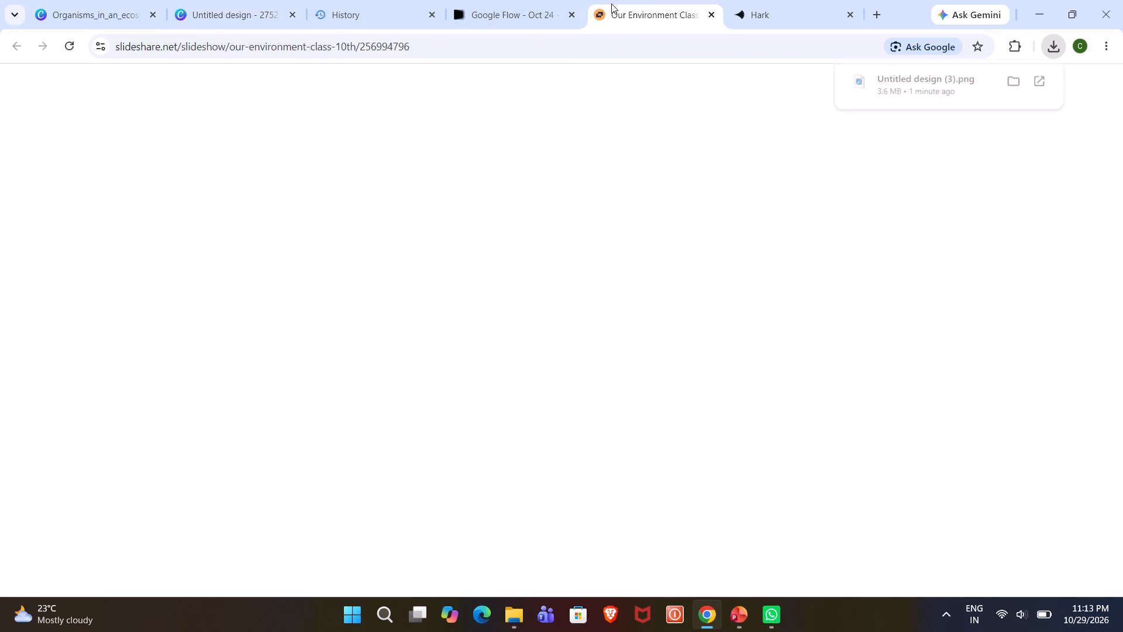
pyautogui.scroll(-2, 428, 269)
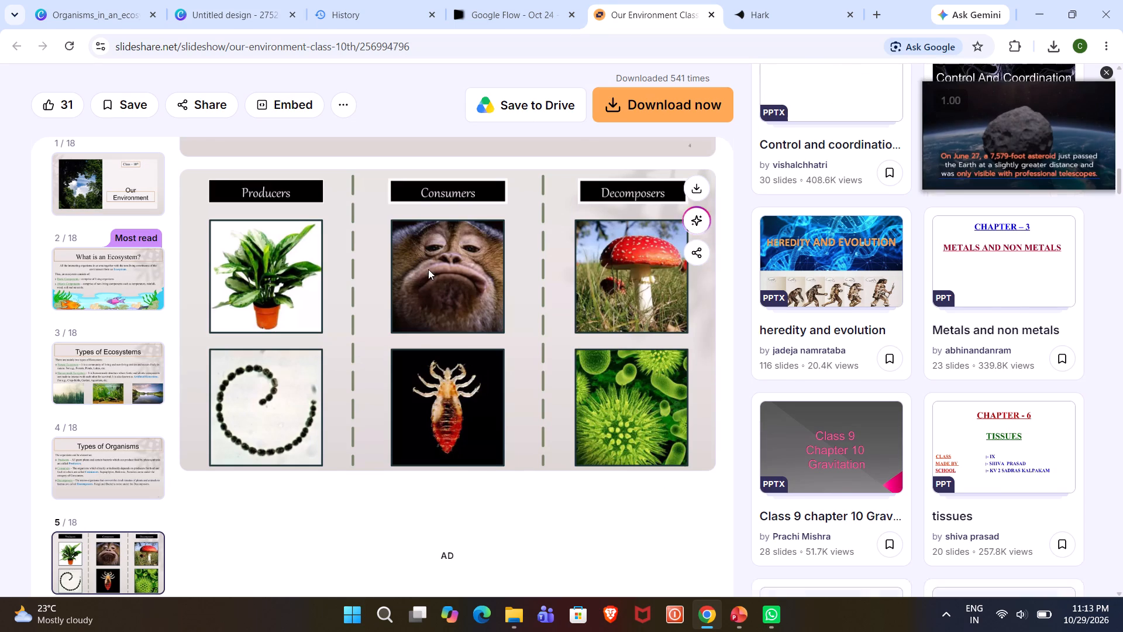
pyautogui.scroll(-3, 428, 269)
pyautogui.scroll(6, 428, 269)
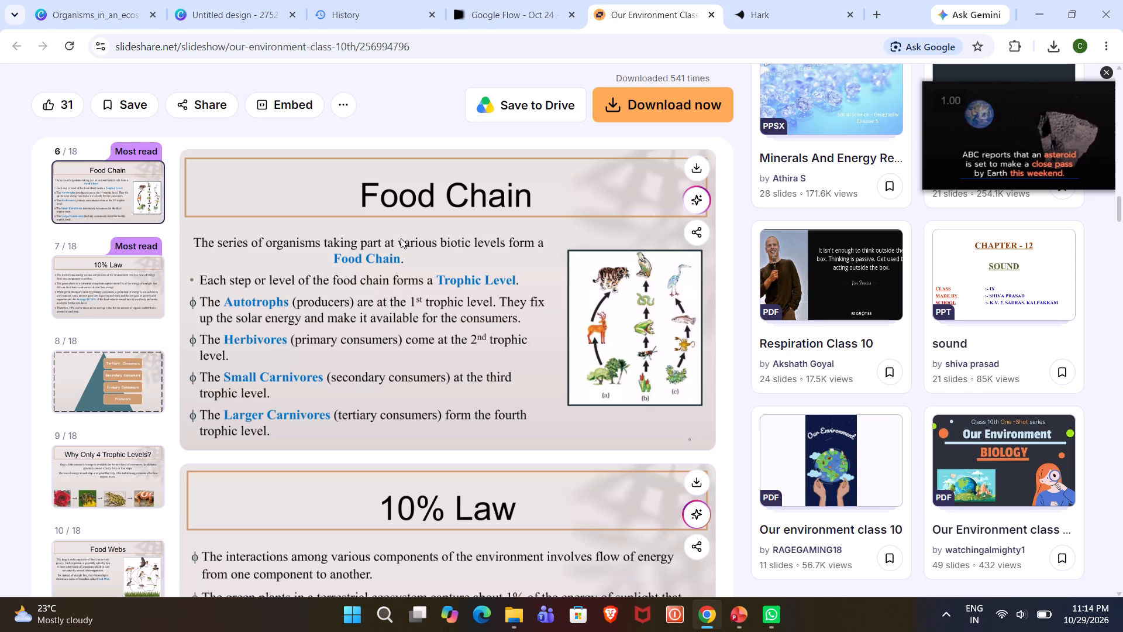
pyautogui.scroll(-4, 401, 233)
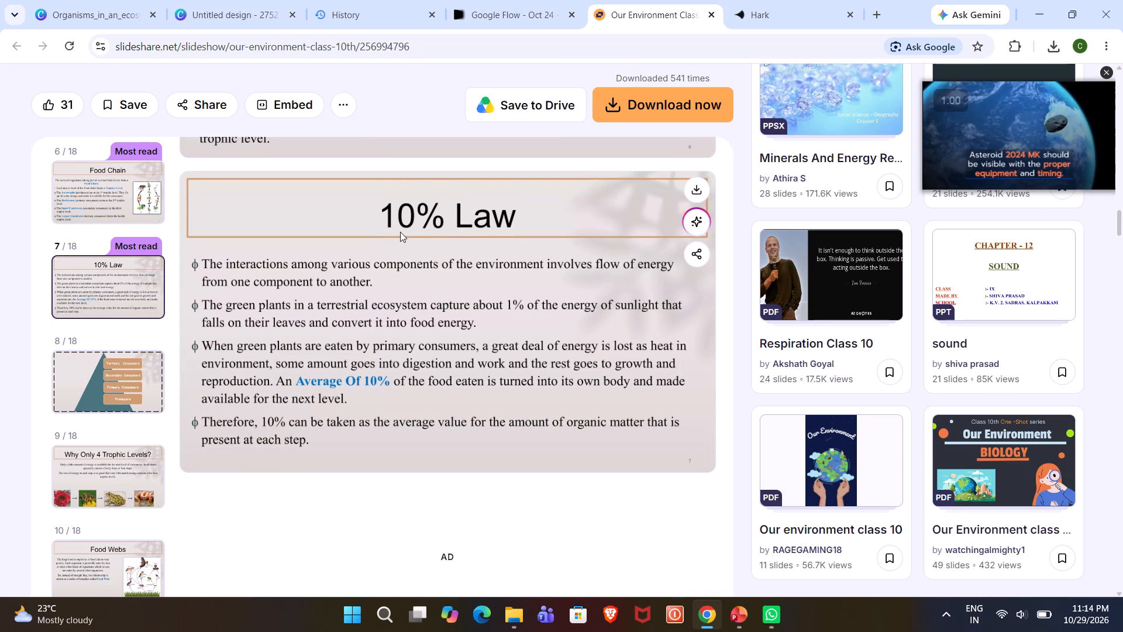
pyautogui.scroll(-8, 399, 232)
pyautogui.scroll(1, 399, 232)
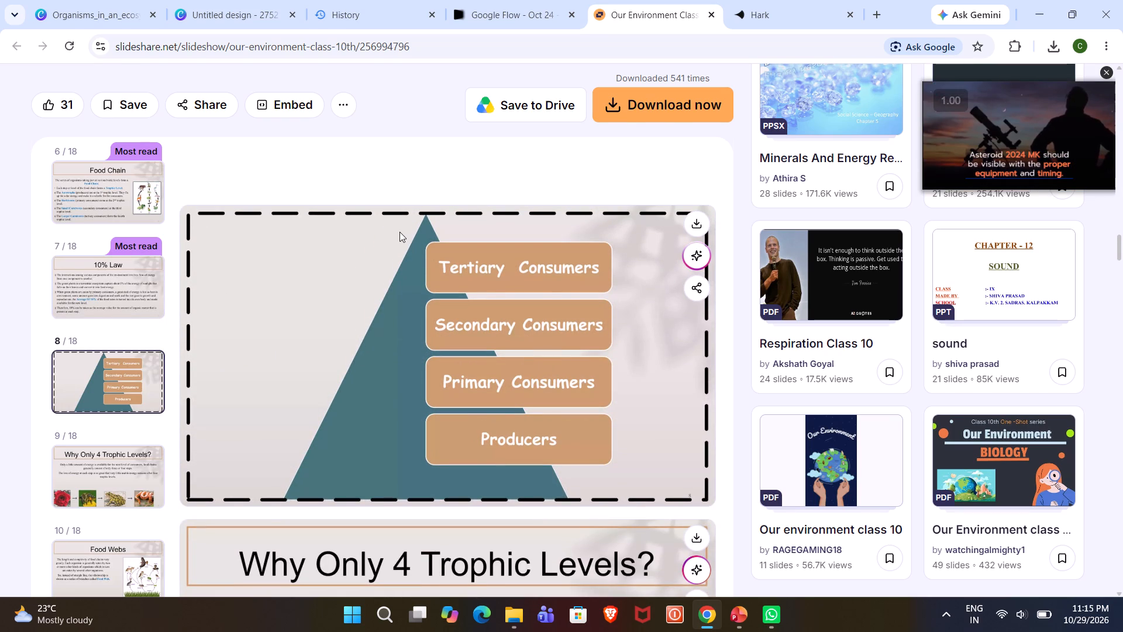
pyautogui.scroll(-3, 399, 232)
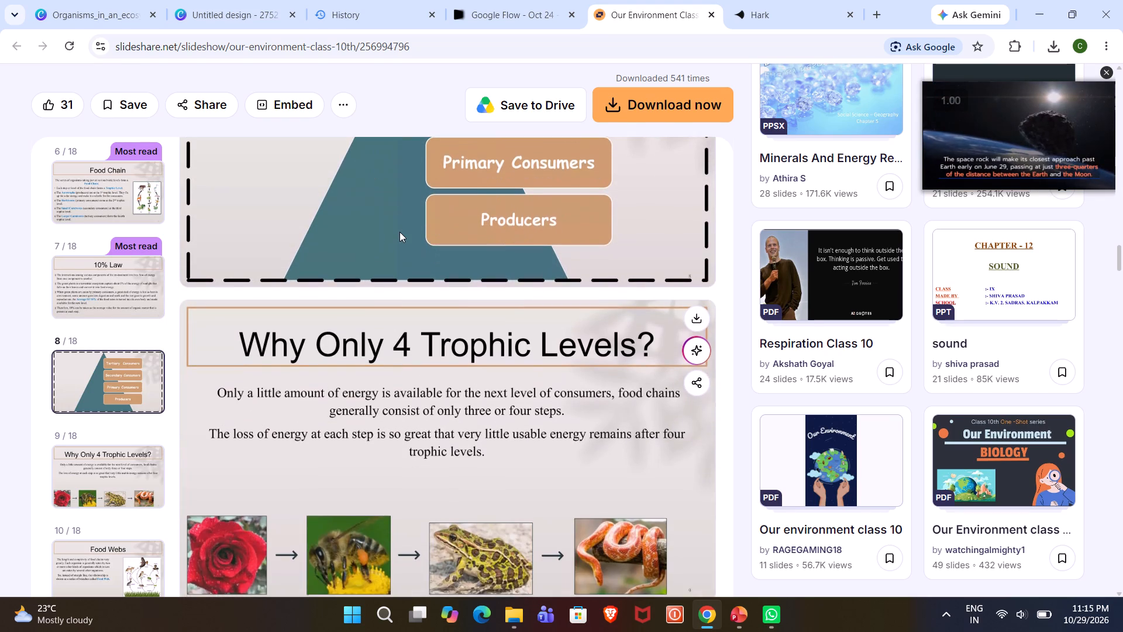
pyautogui.scroll(-1, 399, 232)
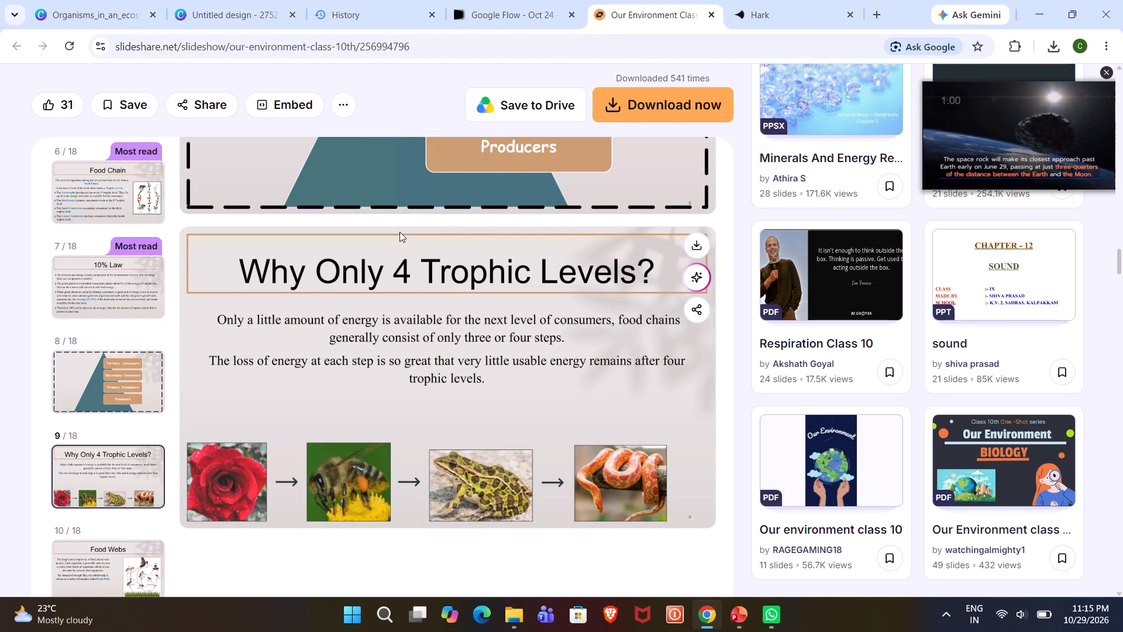
pyautogui.scroll(-1, 399, 232)
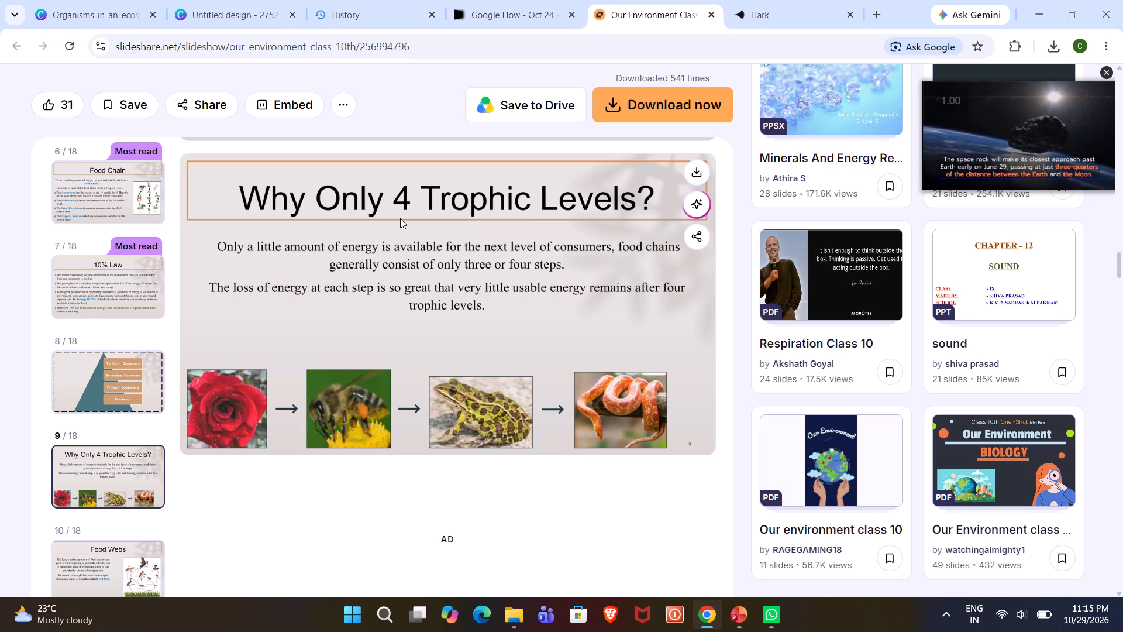
# Review the reference deck's Food Webs, Limitations of Energy Flow and Biological Magnification slides.
pyautogui.scroll(-7, 400, 218)
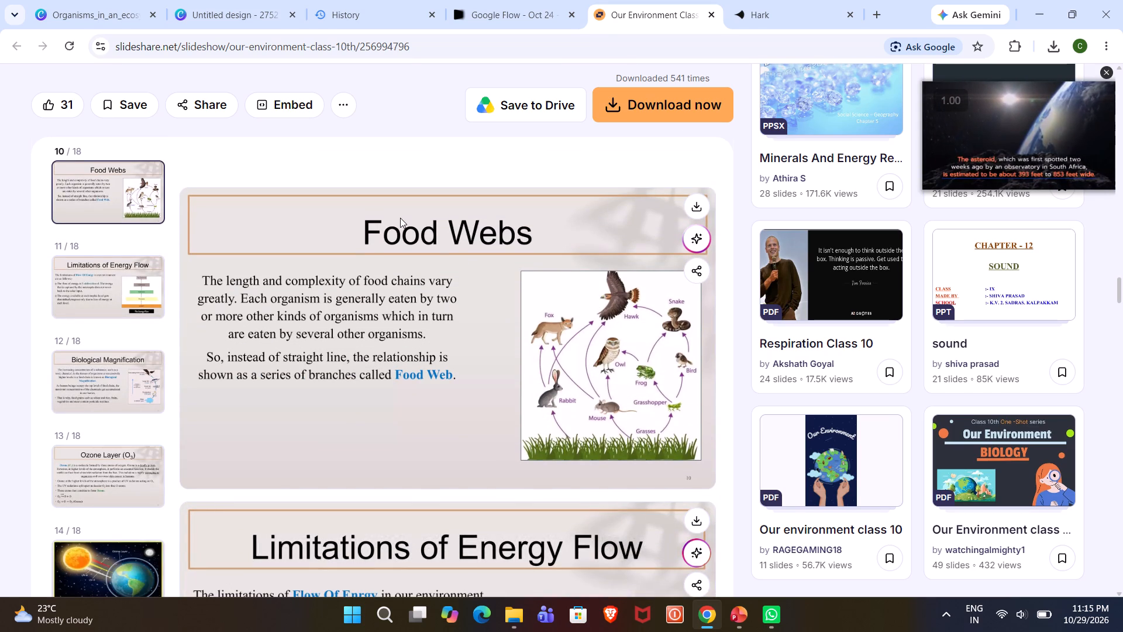
pyautogui.scroll(-5, 399, 218)
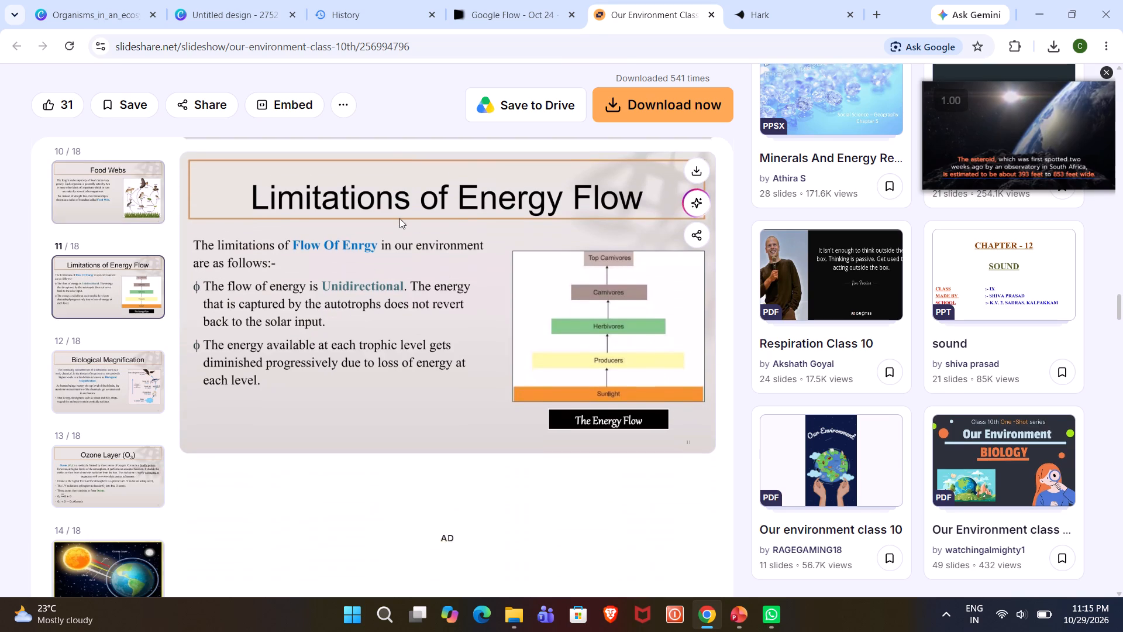
pyautogui.scroll(1, 399, 218)
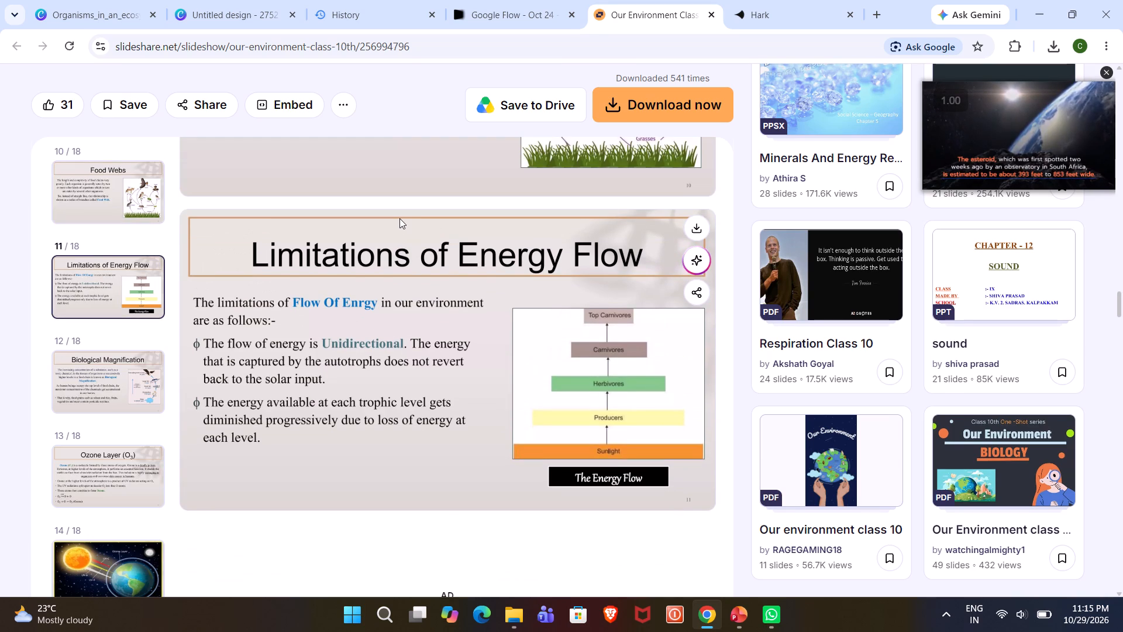
pyautogui.scroll(-2, 399, 218)
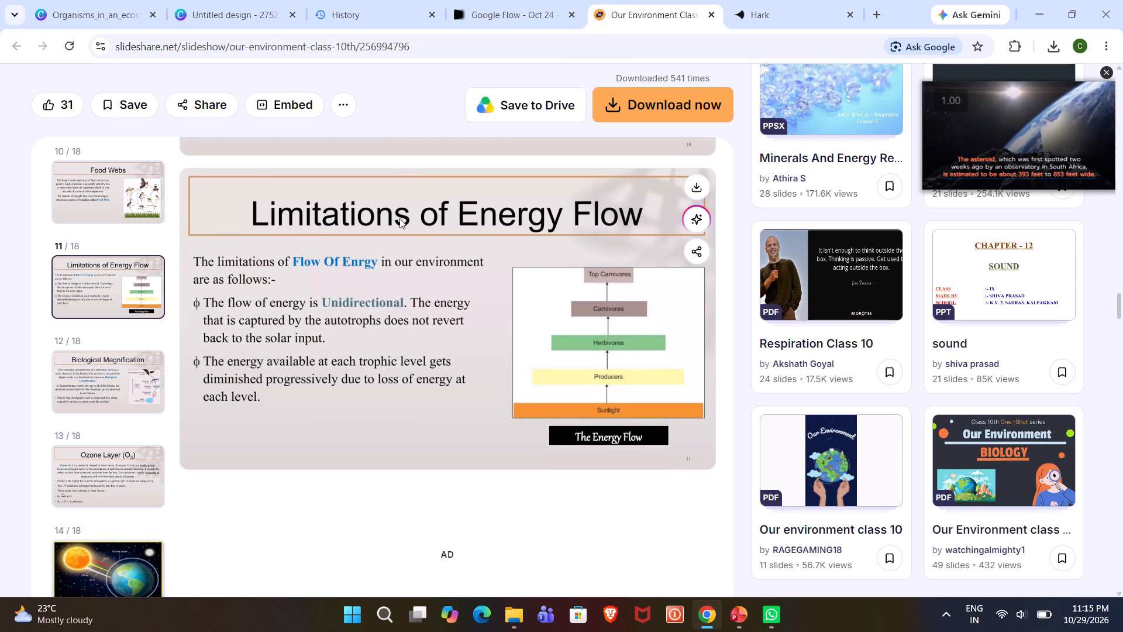
pyautogui.scroll(-6, 399, 218)
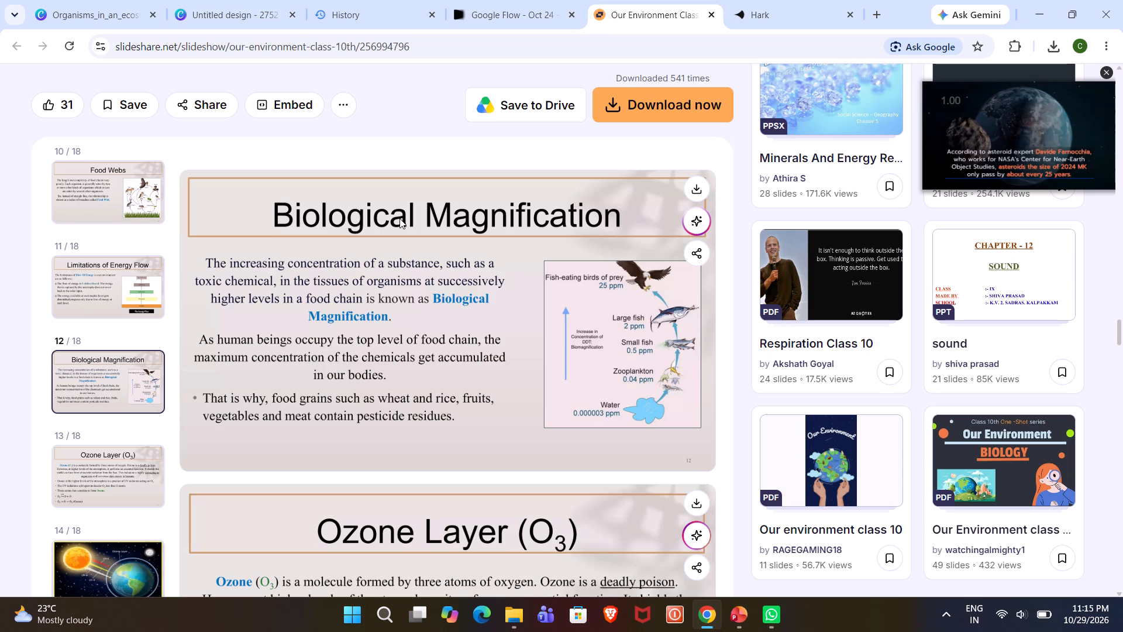
# Review the rest of the reference deck, from Ozone Layer through Classification of Garbage to the closing Thank You! slide.
pyautogui.scroll(-5, 399, 218)
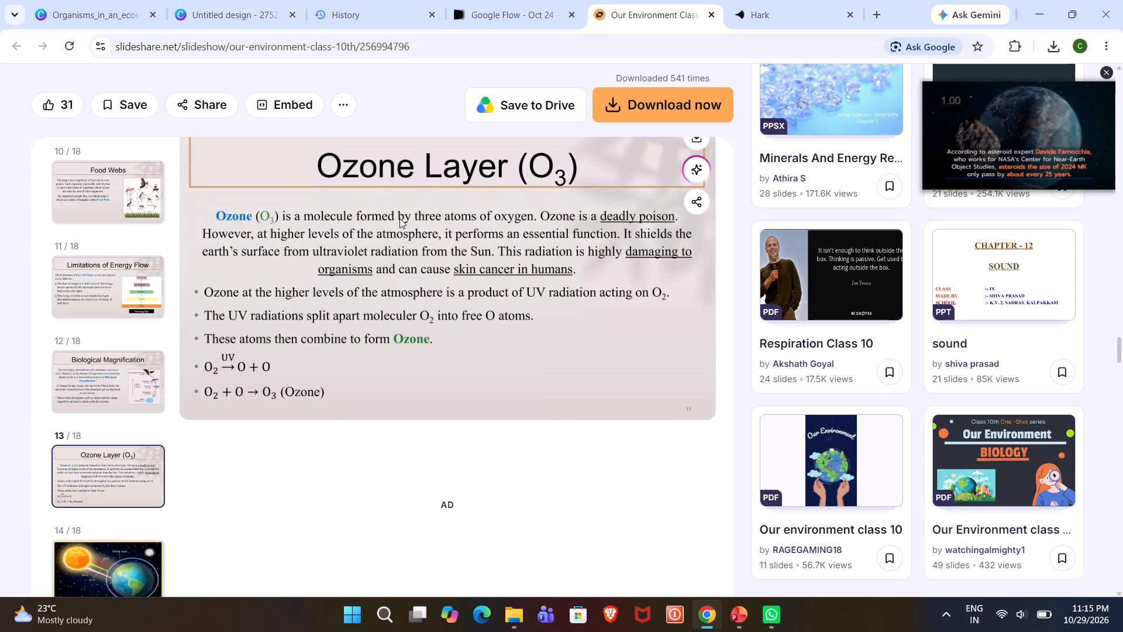
pyautogui.scroll(1, 399, 218)
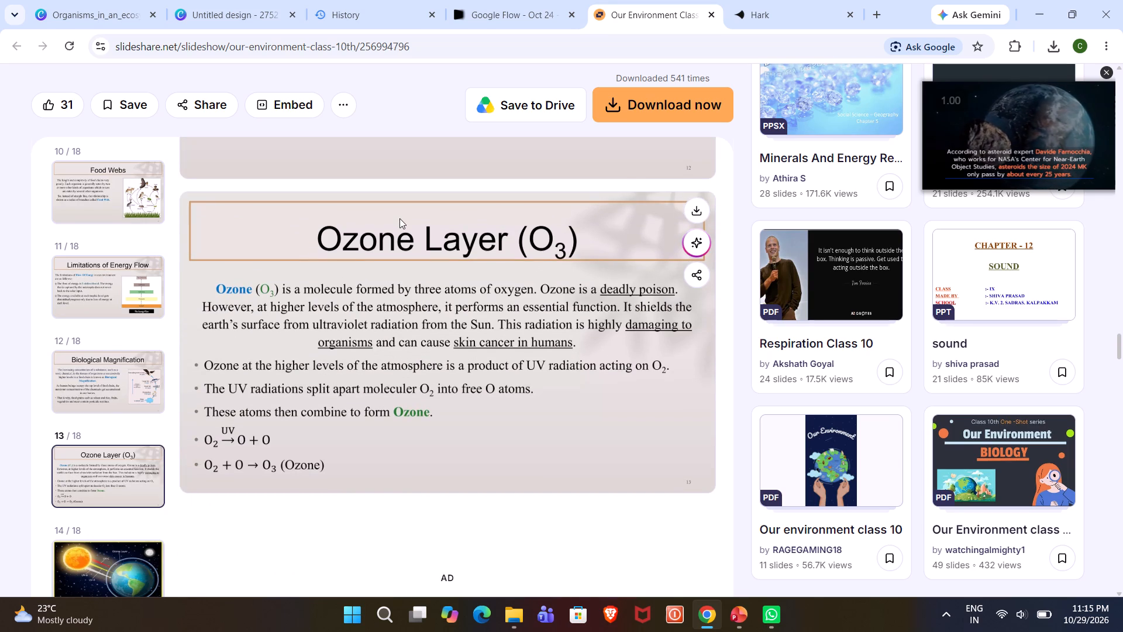
pyautogui.scroll(-5, 387, 238)
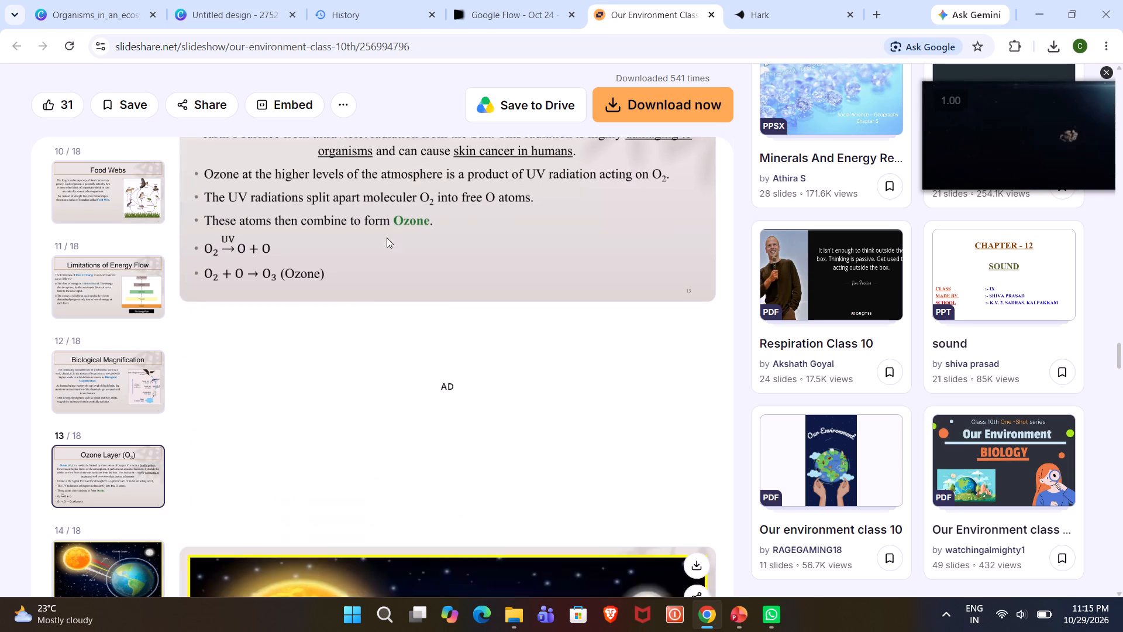
pyautogui.scroll(-2, 388, 237)
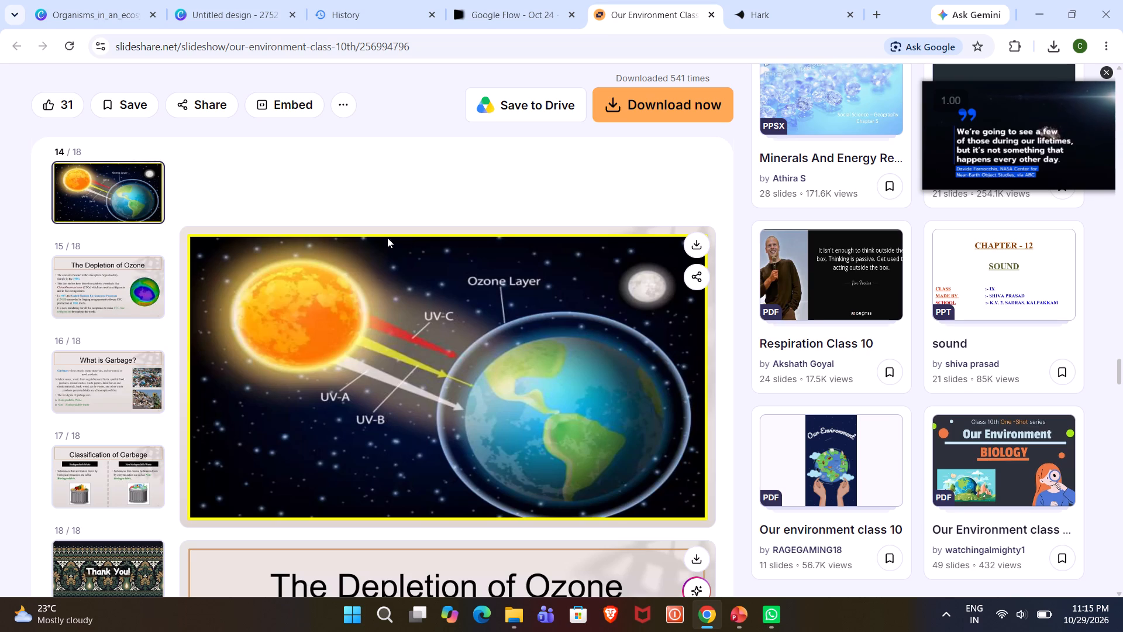
pyautogui.scroll(-3, 387, 238)
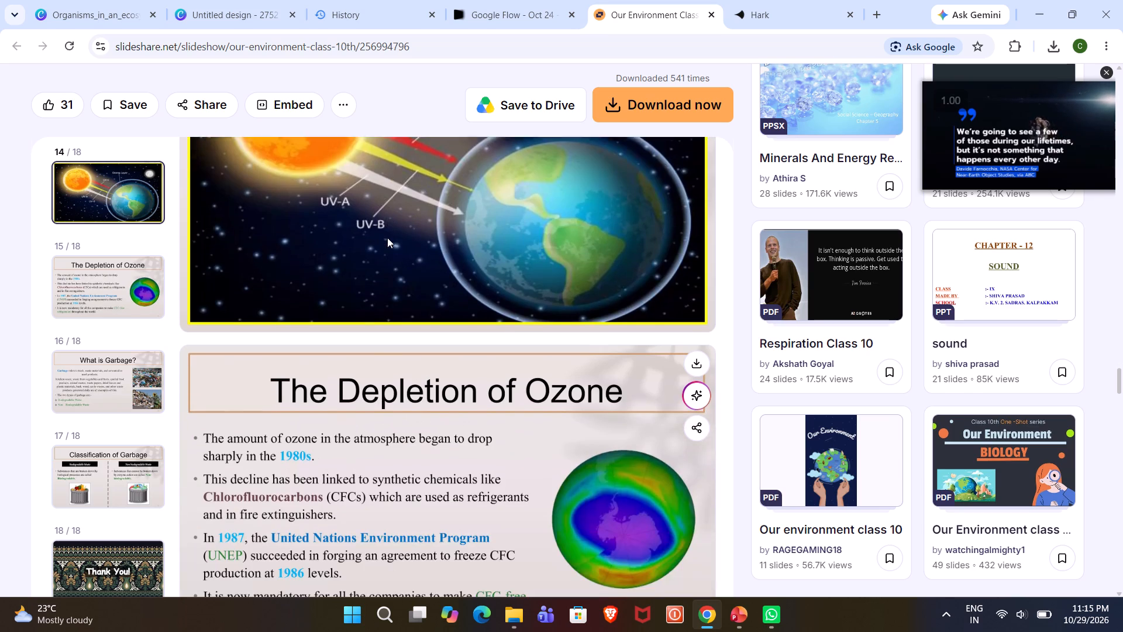
pyautogui.scroll(-2, 387, 238)
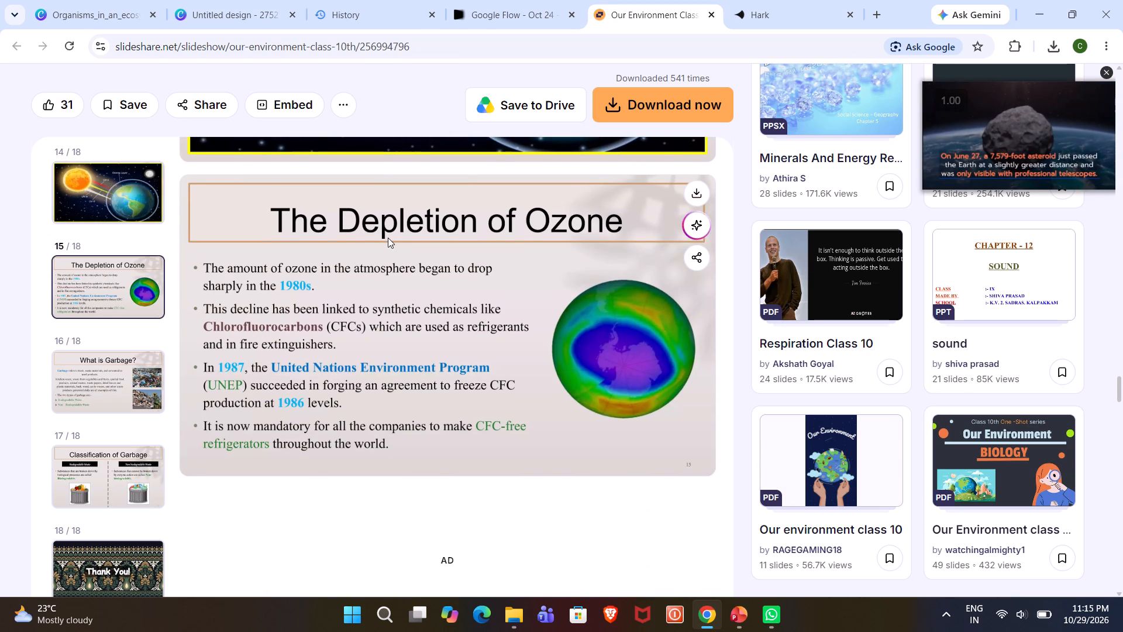
pyautogui.scroll(-8, 388, 238)
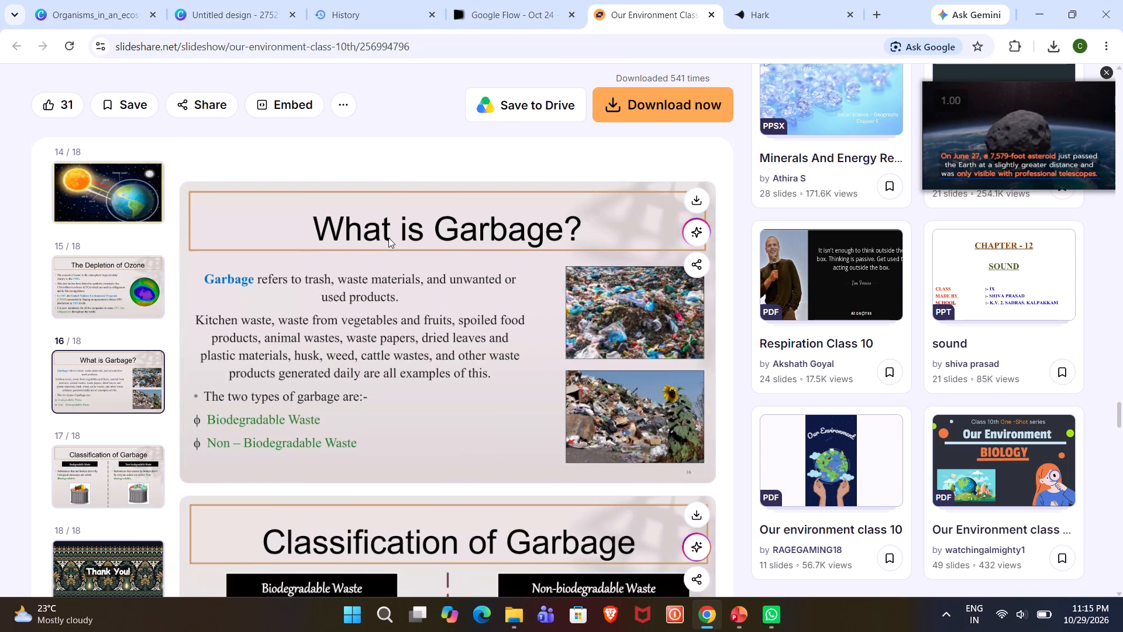
pyautogui.scroll(1, 388, 238)
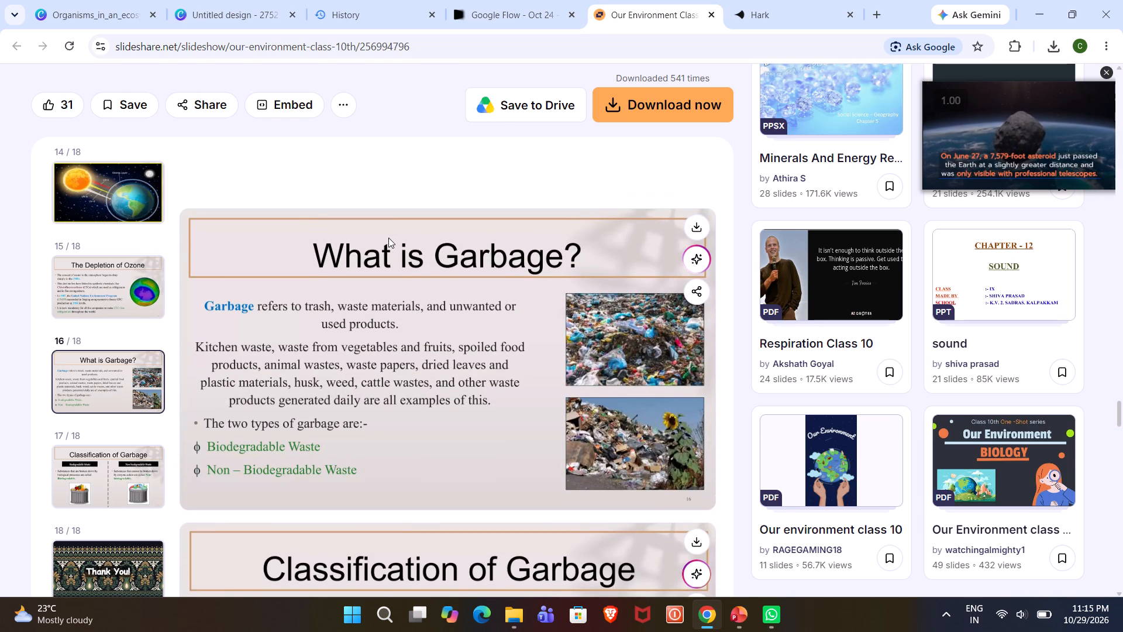
pyautogui.scroll(-5, 388, 238)
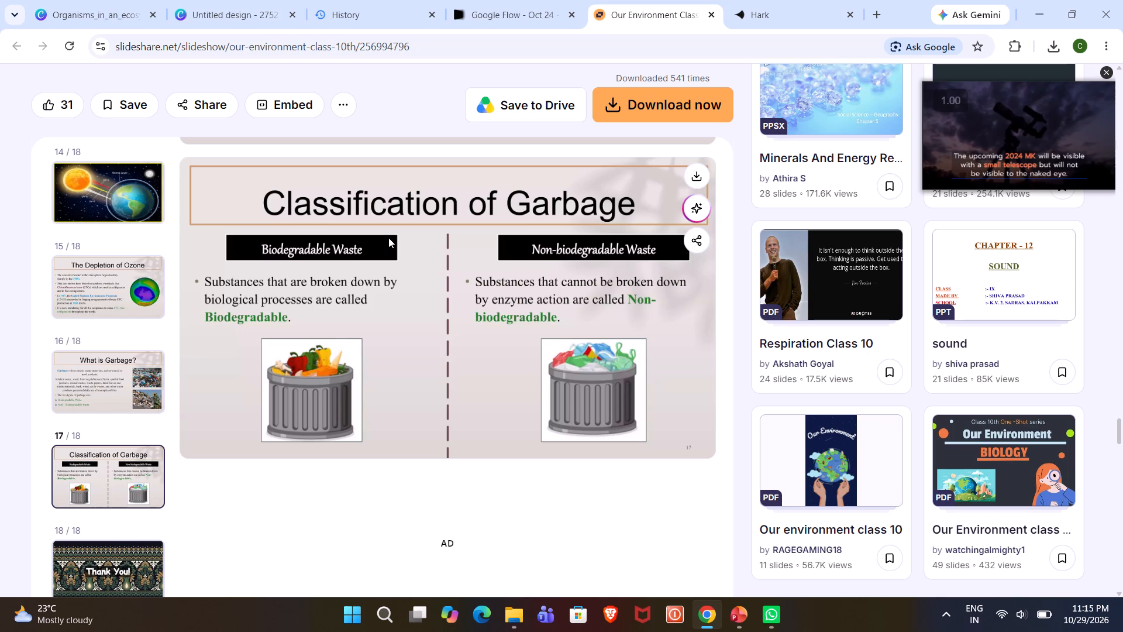
pyautogui.scroll(-6, 388, 238)
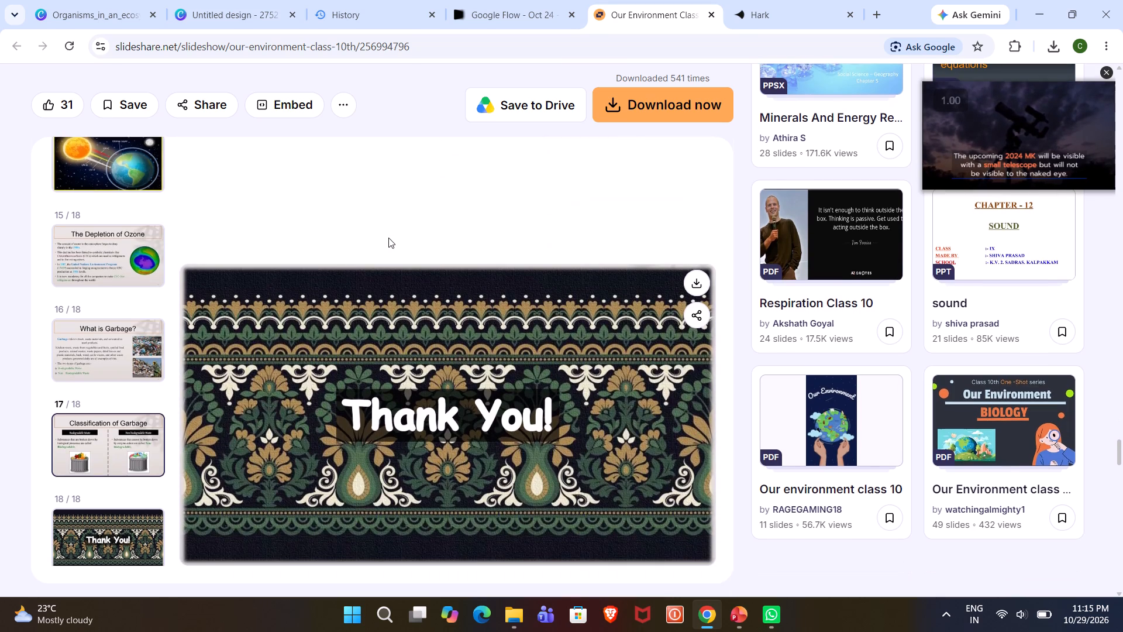
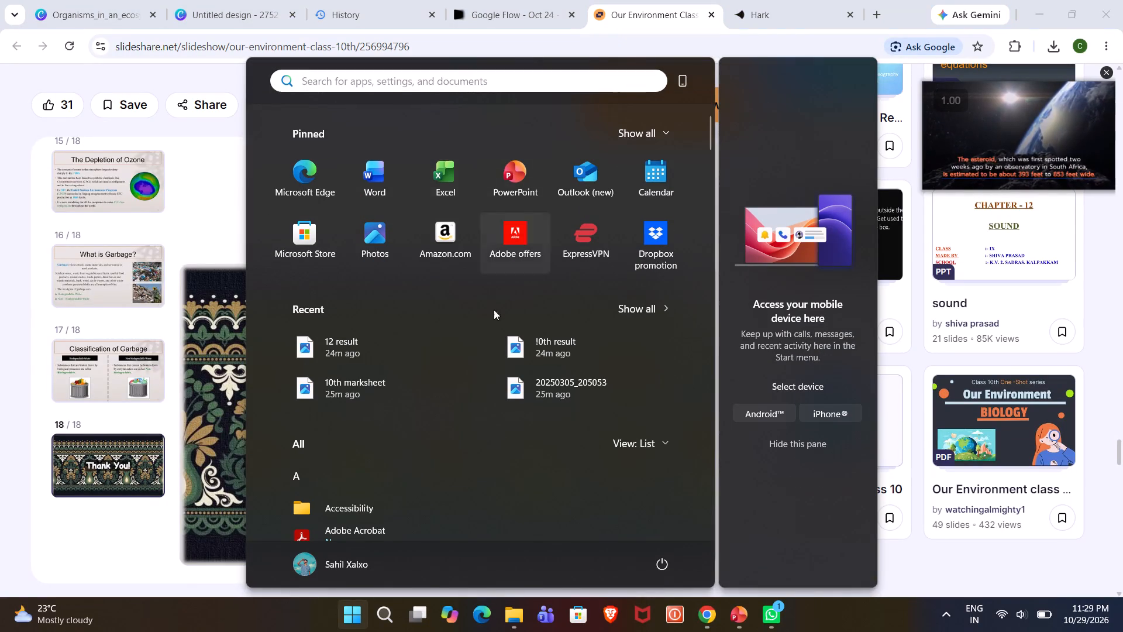
# Browse the computer's full list of installed apps past the W entries and launch an app near its end.
pyautogui.scroll(-9, 347, 483)
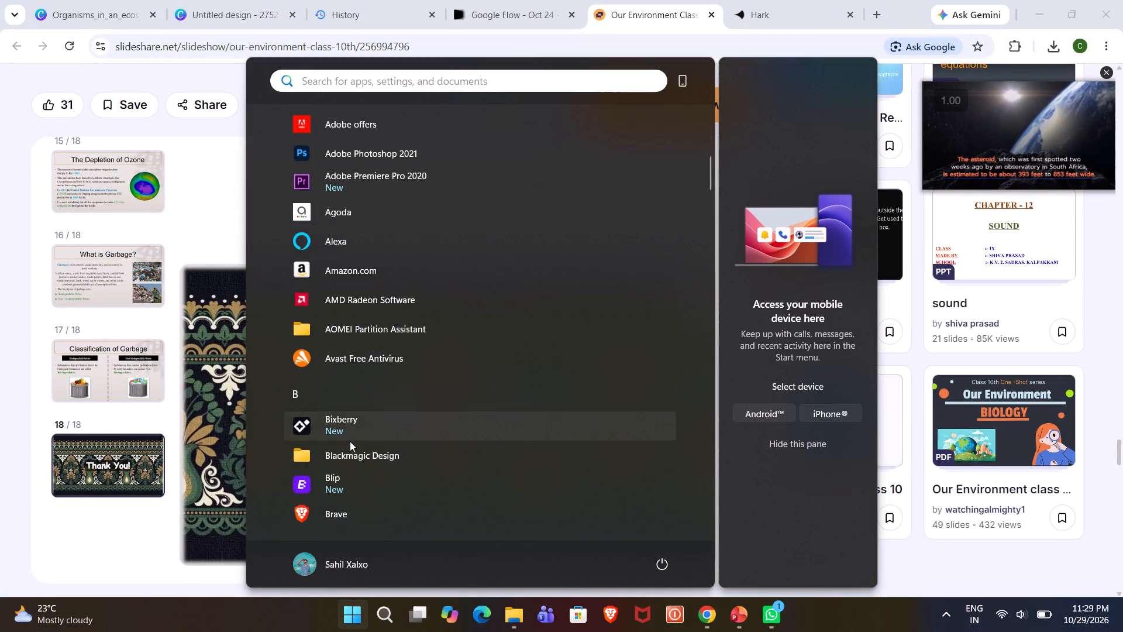
pyautogui.scroll(-20, 350, 441)
pyautogui.scroll(-5, 350, 438)
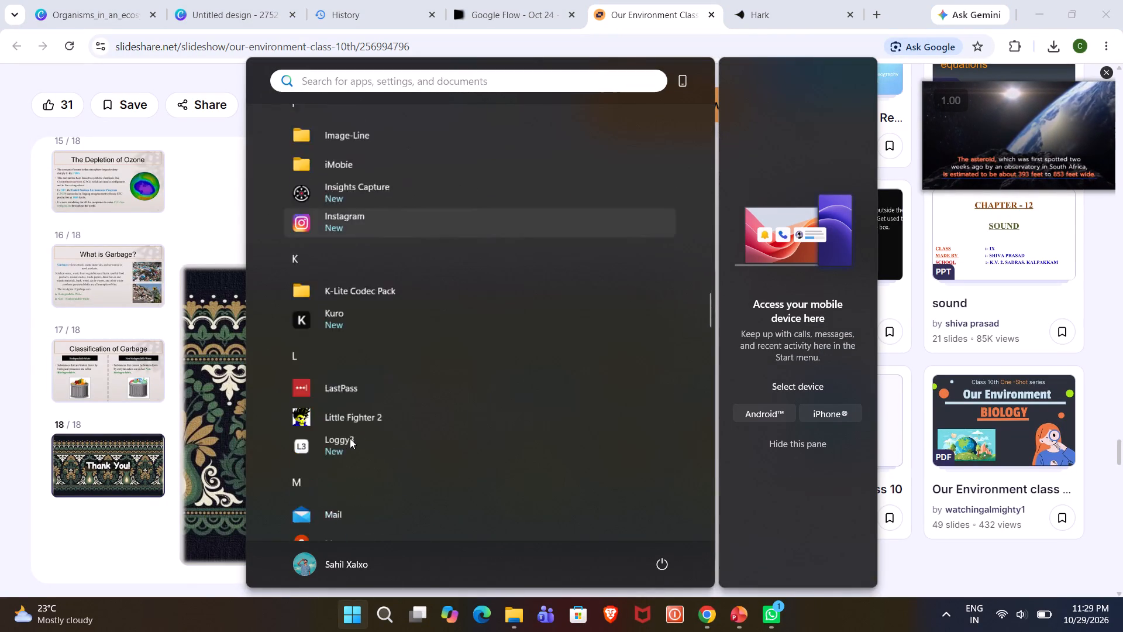
pyautogui.scroll(-18, 350, 438)
pyautogui.scroll(-7, 349, 434)
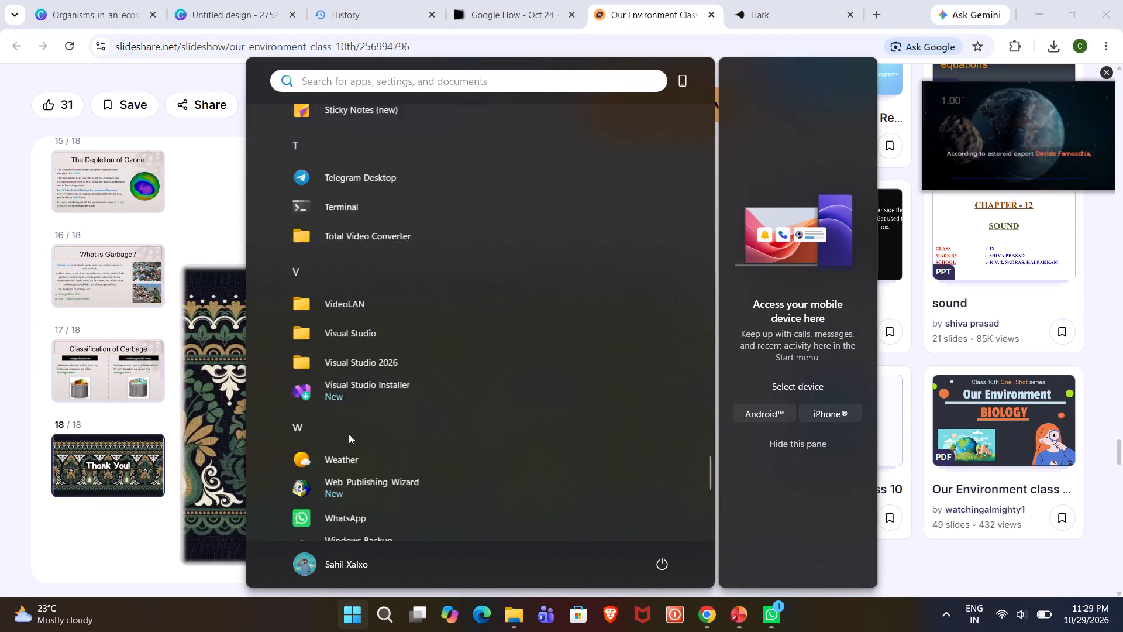
pyautogui.scroll(-3, 349, 434)
pyautogui.click(366, 296)
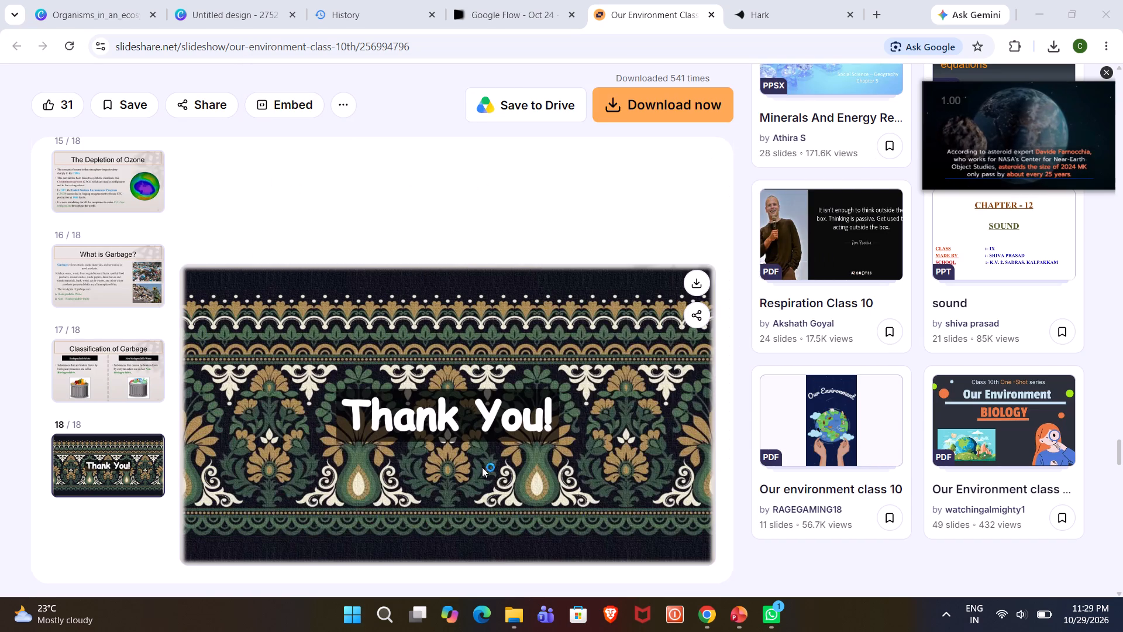
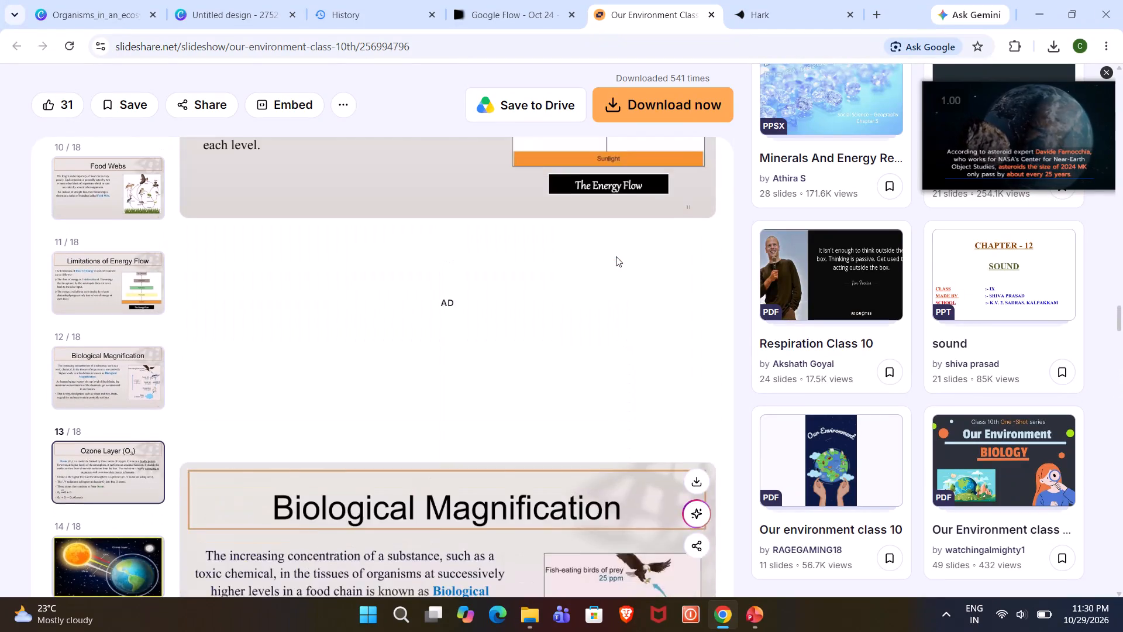
# Look back through the SlideShare reference from the Biological Magnification slide to the Types of Ecosystems slide.
pyautogui.scroll(17, 616, 256)
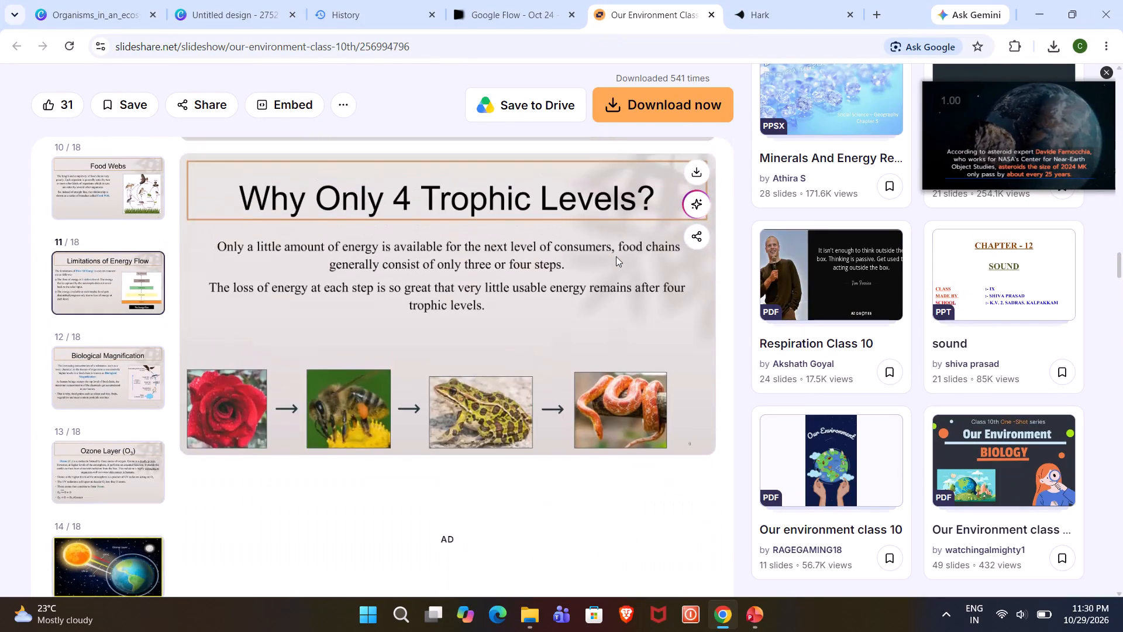
pyautogui.scroll(18, 616, 256)
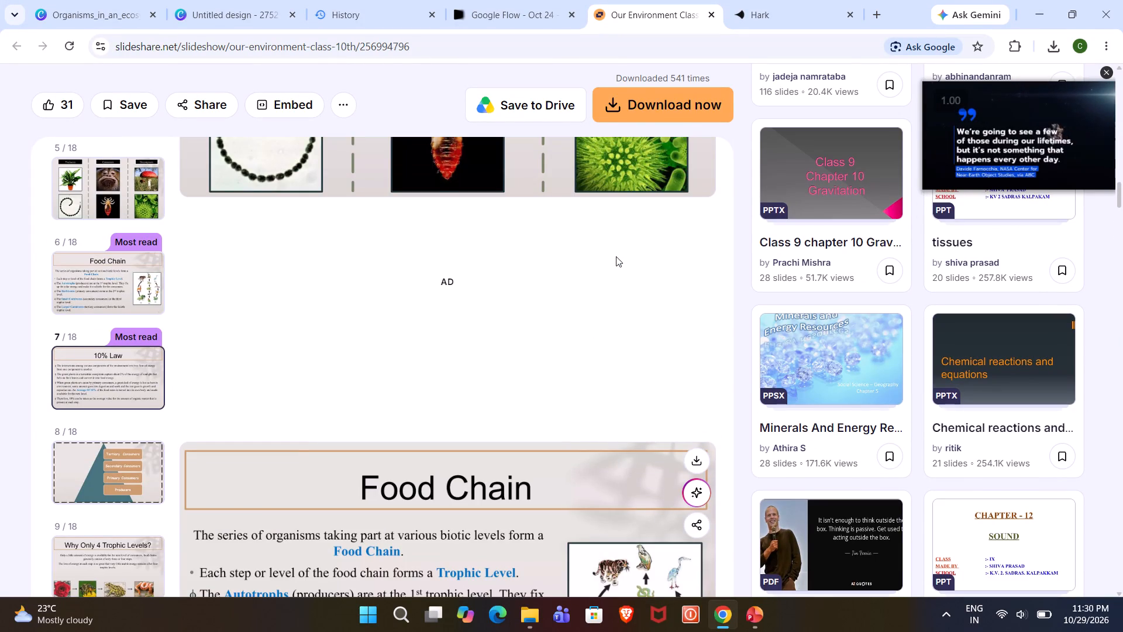
pyautogui.scroll(8, 616, 256)
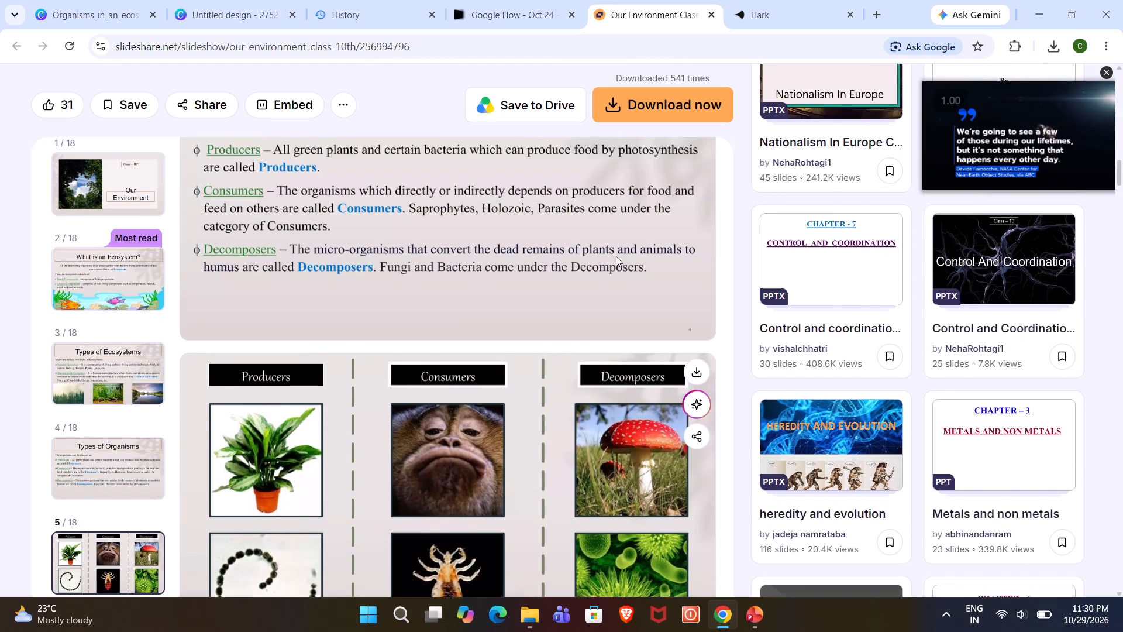
pyautogui.scroll(9, 616, 256)
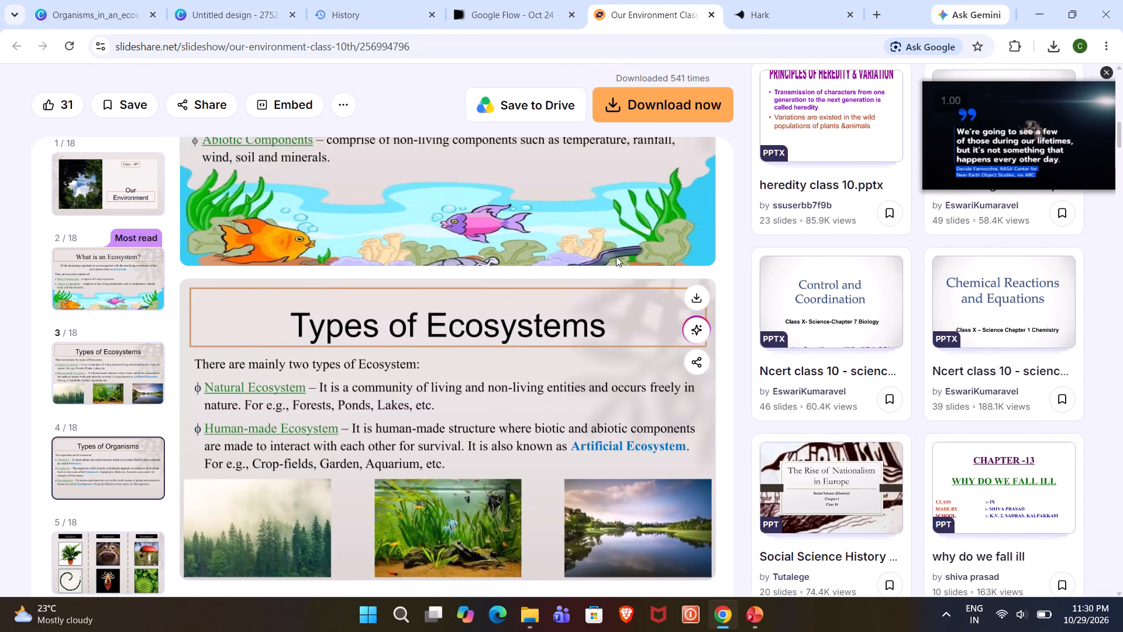
pyautogui.scroll(7, 616, 256)
# Read the SlideShare reference forward from Types of Ecosystems through Types of Organisms to the Food Chain slide.
pyautogui.scroll(-9, 616, 256)
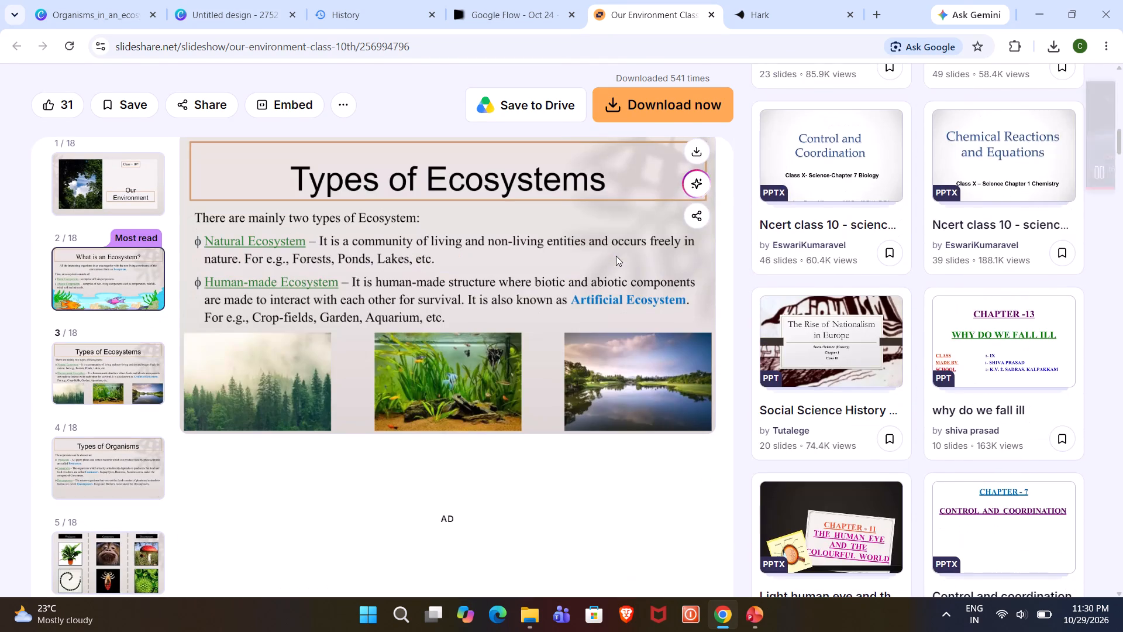
pyautogui.scroll(-6, 616, 256)
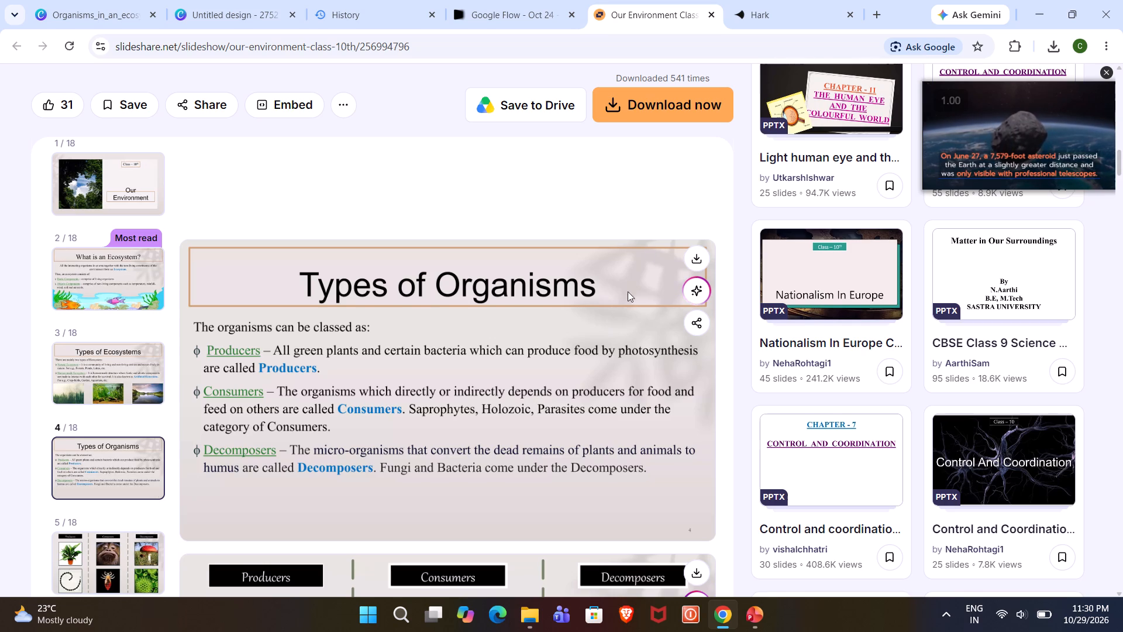
pyautogui.scroll(-1, 577, 313)
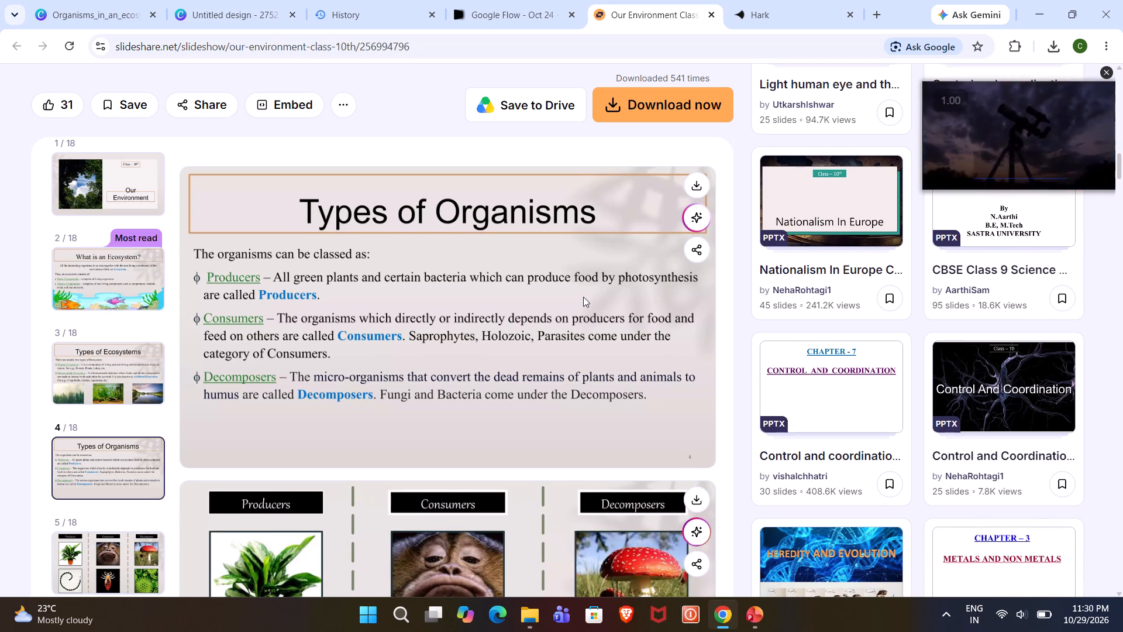
pyautogui.scroll(-1, 583, 295)
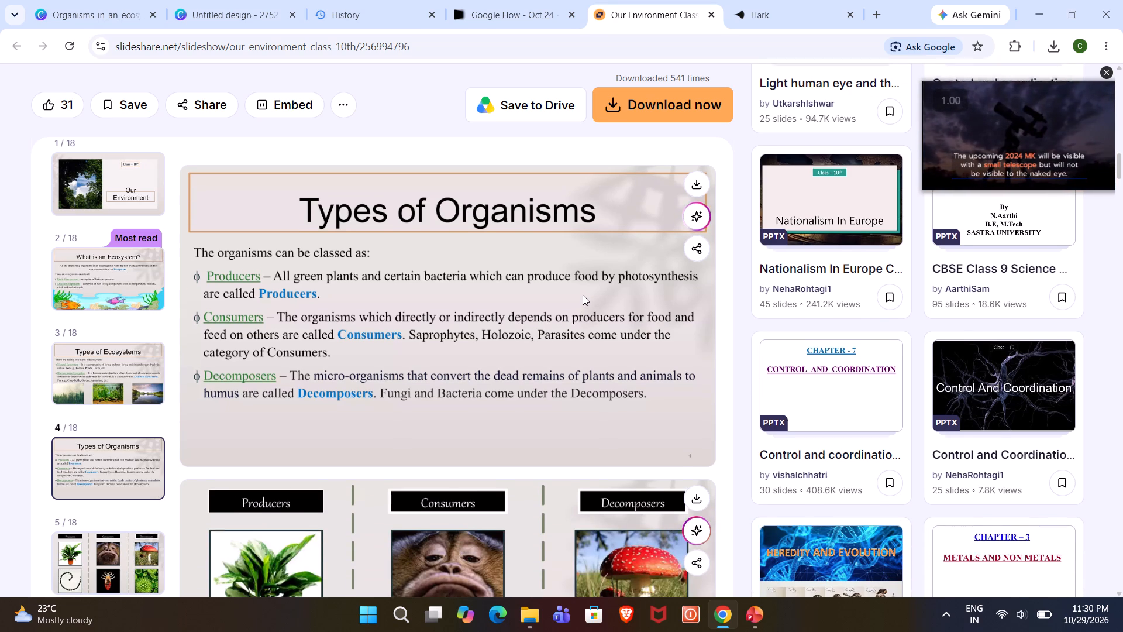
pyautogui.scroll(-10, 583, 295)
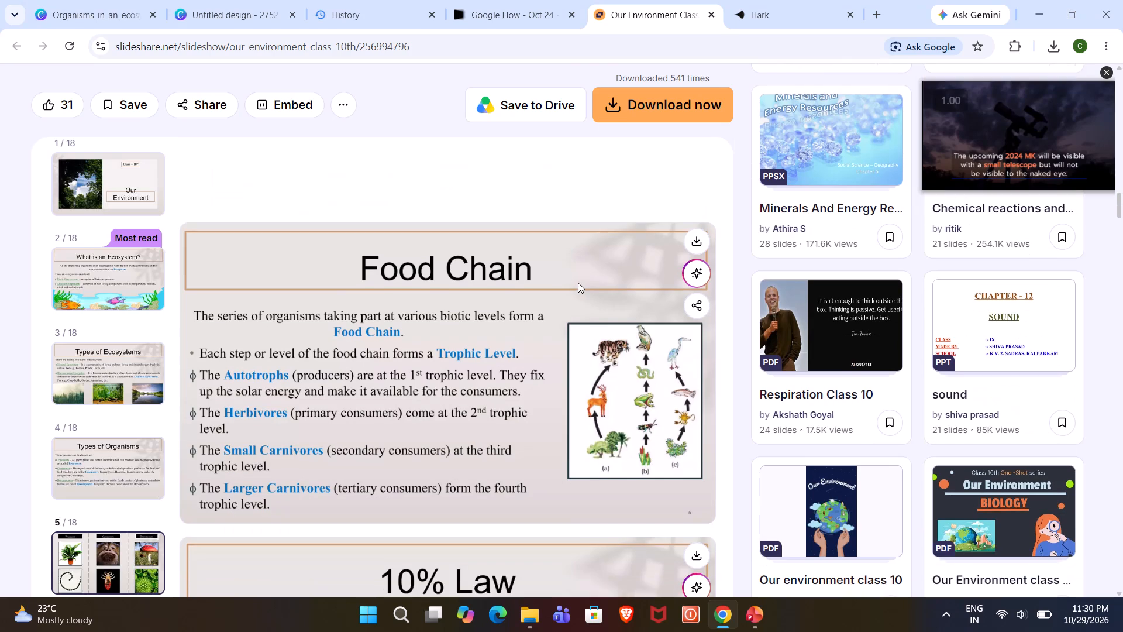
pyautogui.scroll(-1, 578, 283)
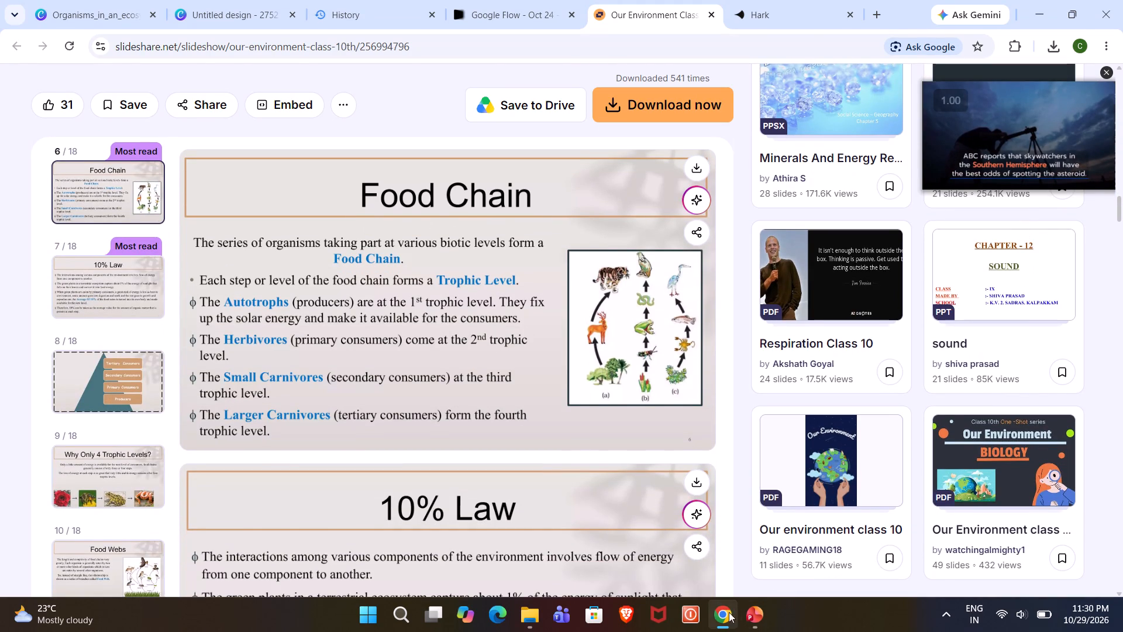
# Switch to the Our Environment deck in PowerPoint and delete the duplicate Examples of Organisms picture from slide 7.
pyautogui.click(748, 623)
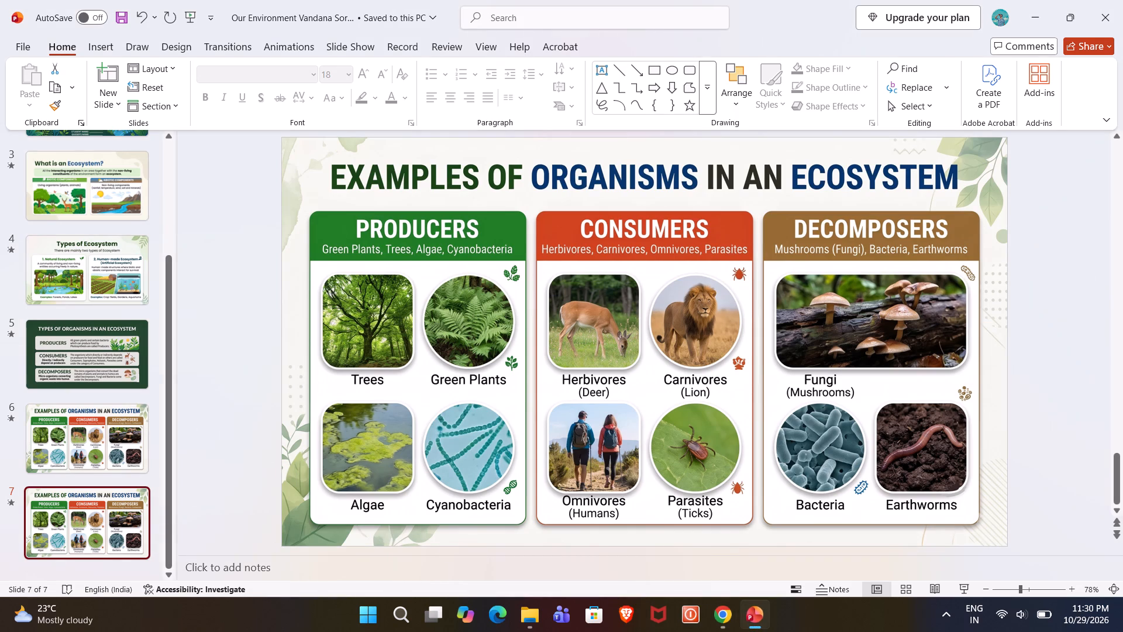
pyautogui.scroll(-2, 278, 484)
pyautogui.click(108, 499)
pyautogui.click(676, 346)
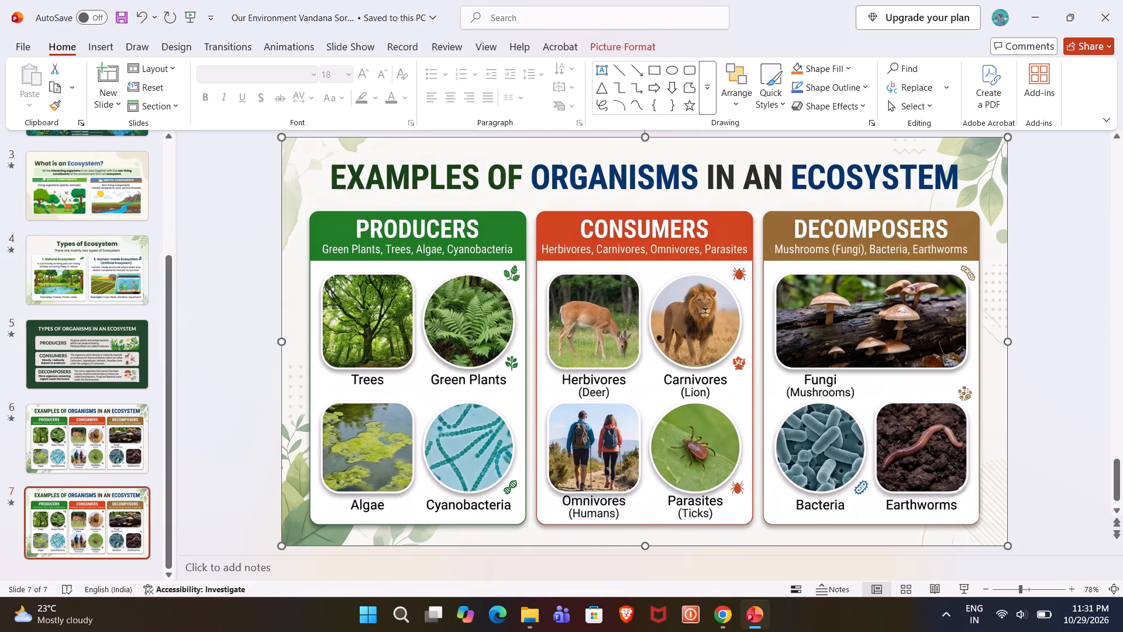
pyautogui.press('Delete')
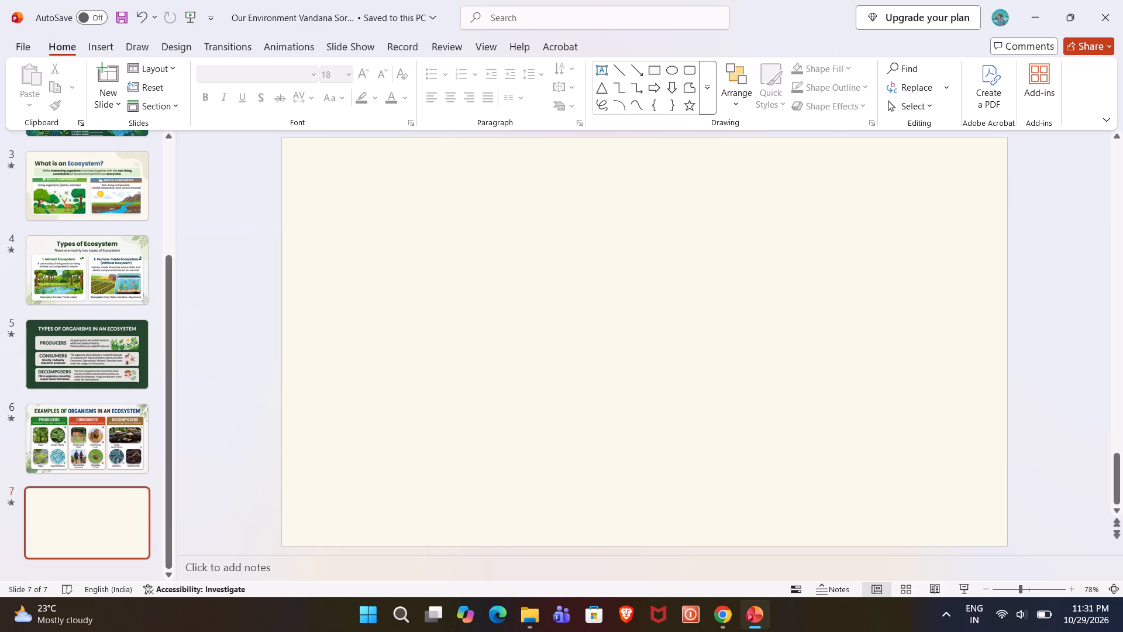
pyautogui.hotkey('alt', 'Tab')
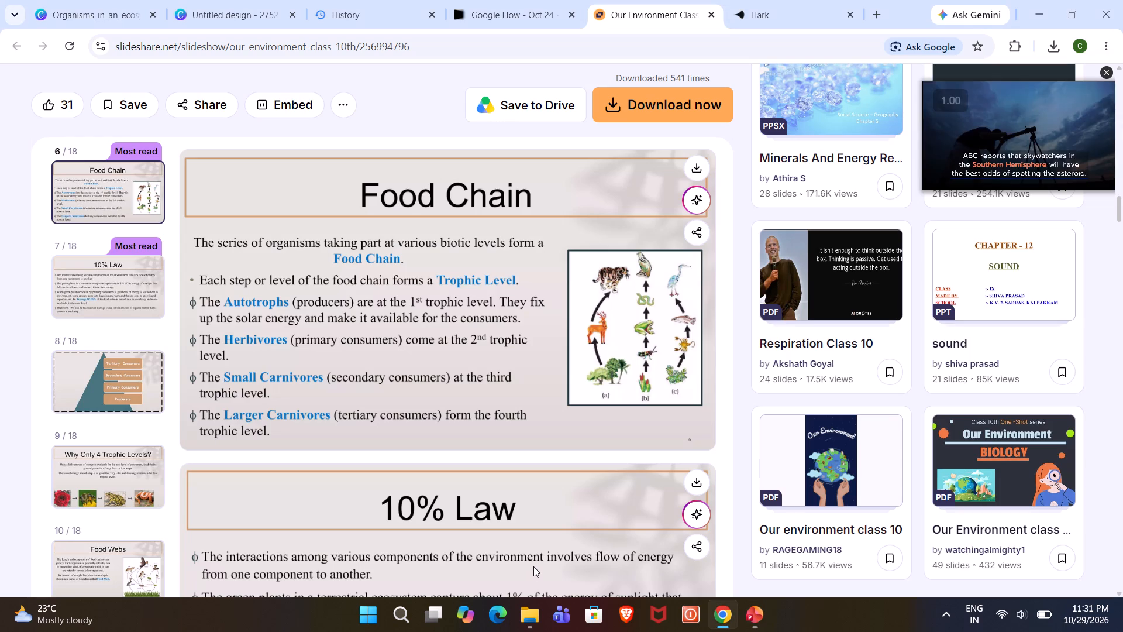